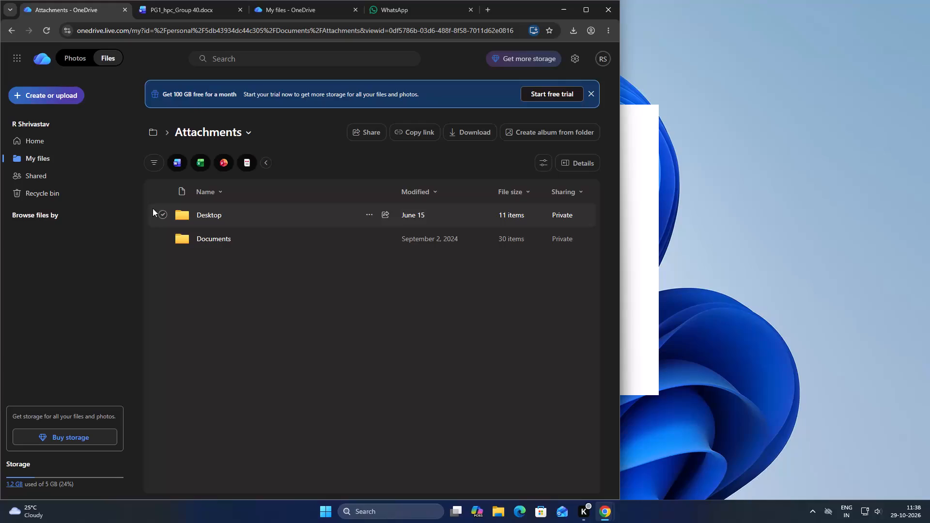
# Open the student's ProgressReportfinaldsa Word document from the Documents folder in Attachments.
pyautogui.click(208, 241)
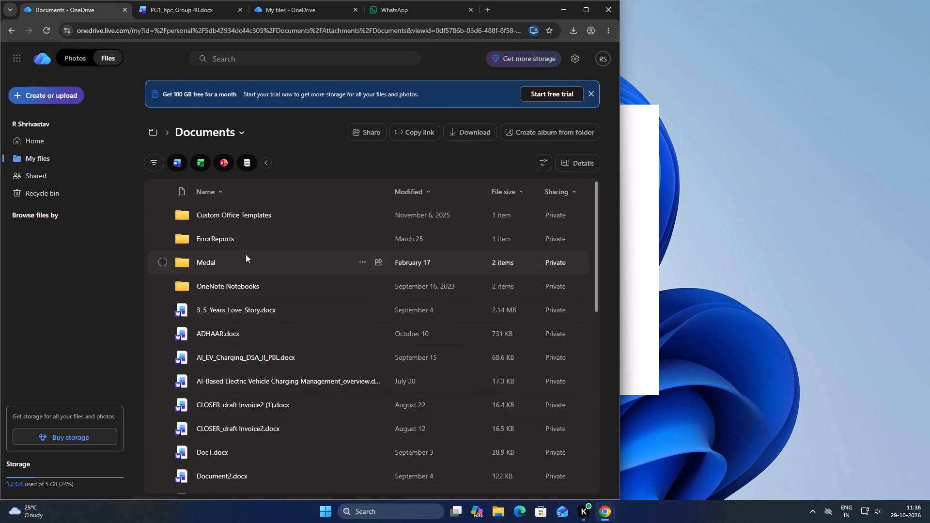
pyautogui.scroll(-4, 298, 340)
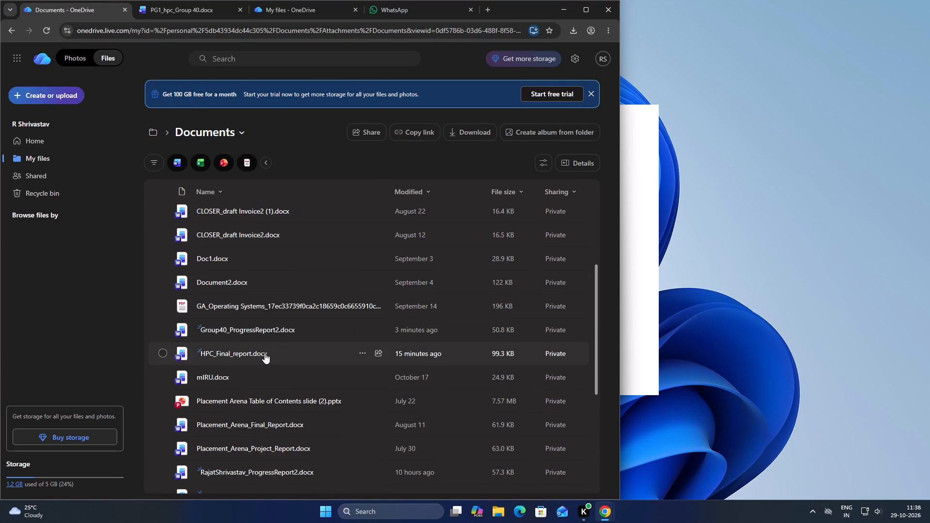
pyautogui.scroll(-2, 267, 353)
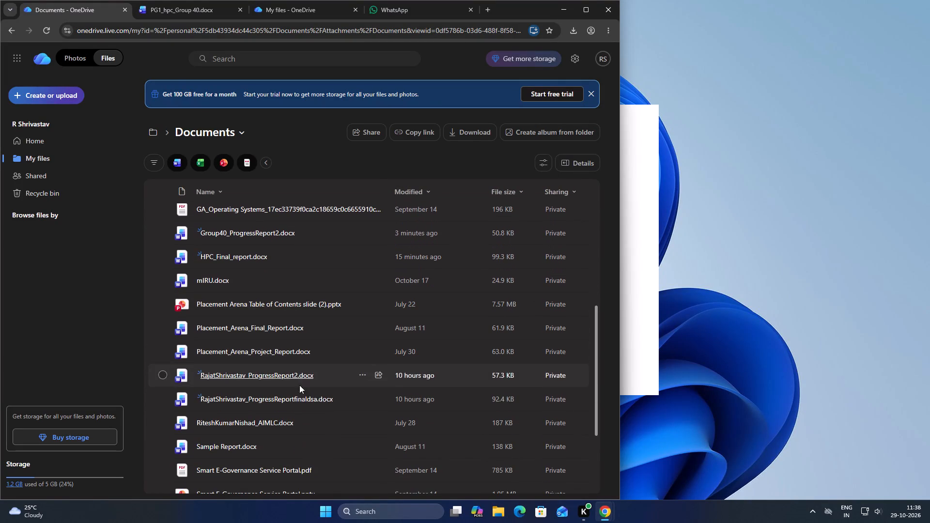
pyautogui.click(302, 399)
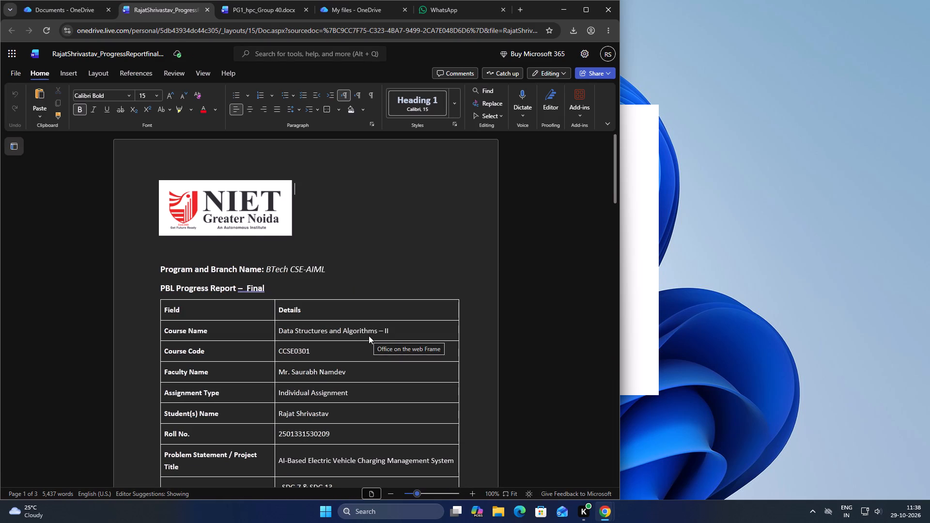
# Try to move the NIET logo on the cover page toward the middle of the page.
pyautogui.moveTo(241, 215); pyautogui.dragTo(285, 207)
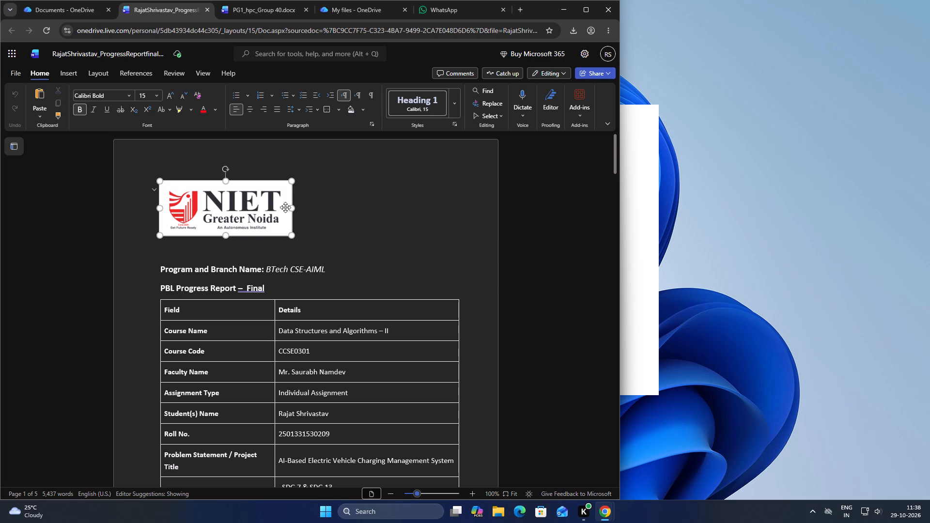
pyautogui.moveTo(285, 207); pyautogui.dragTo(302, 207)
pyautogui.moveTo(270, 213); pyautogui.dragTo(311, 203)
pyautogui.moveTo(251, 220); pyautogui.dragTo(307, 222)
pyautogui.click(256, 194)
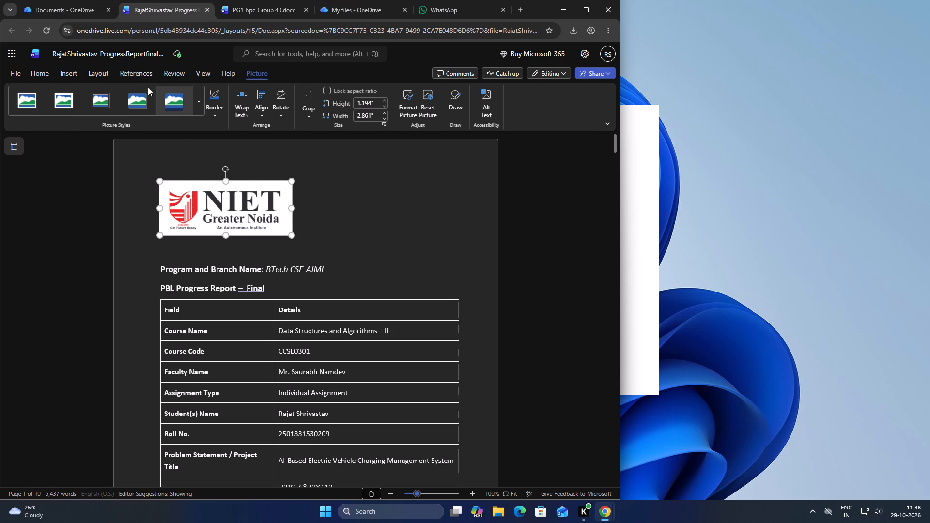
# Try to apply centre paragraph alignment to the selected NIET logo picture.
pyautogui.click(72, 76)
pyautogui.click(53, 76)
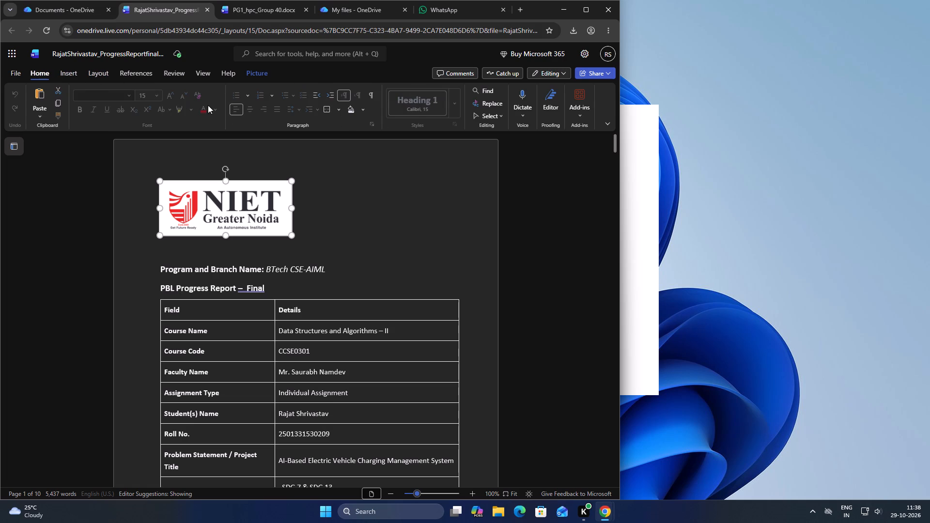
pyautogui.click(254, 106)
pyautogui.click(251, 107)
# Set the text wrapping of the NIET logo on the cover page to in line with text.
pyautogui.scroll(3, 422, 213)
pyautogui.scroll(-4, 422, 213)
pyautogui.scroll(3, 326, 207)
pyautogui.rightClick(213, 165)
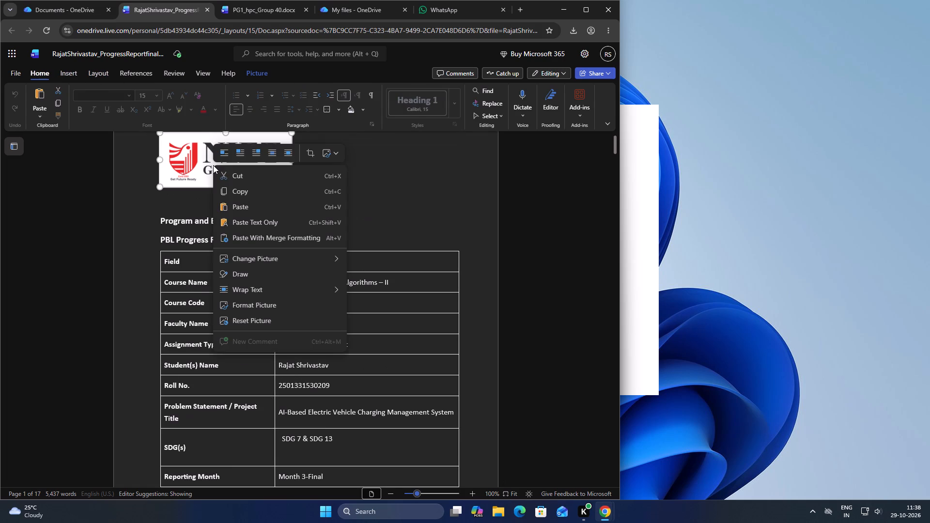
pyautogui.click(234, 154)
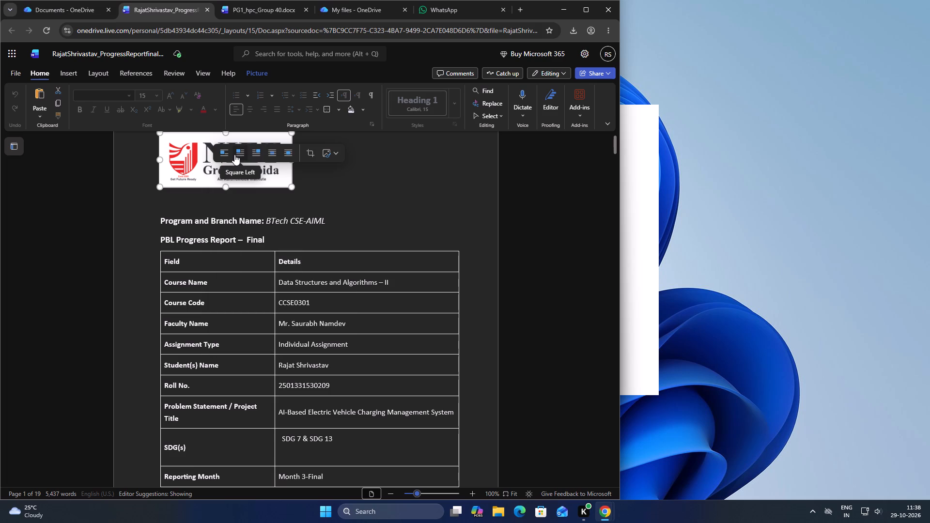
pyautogui.click(229, 156)
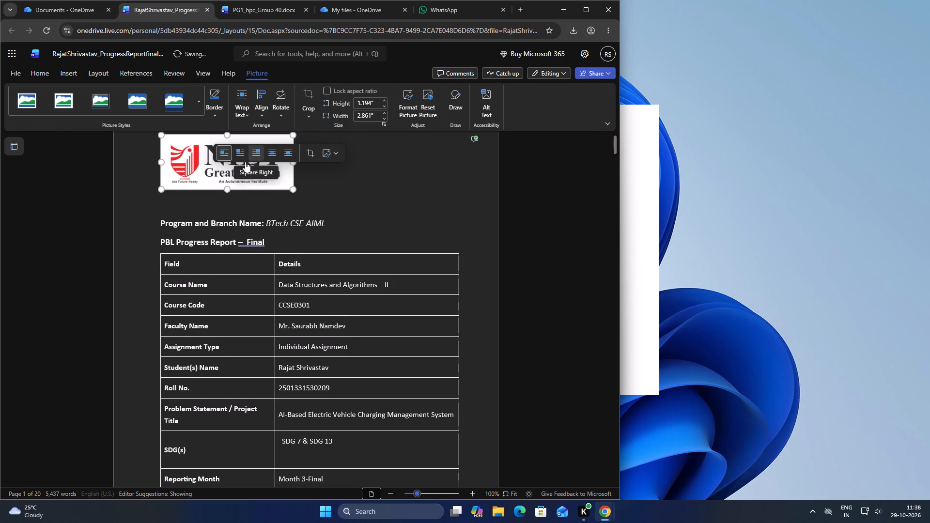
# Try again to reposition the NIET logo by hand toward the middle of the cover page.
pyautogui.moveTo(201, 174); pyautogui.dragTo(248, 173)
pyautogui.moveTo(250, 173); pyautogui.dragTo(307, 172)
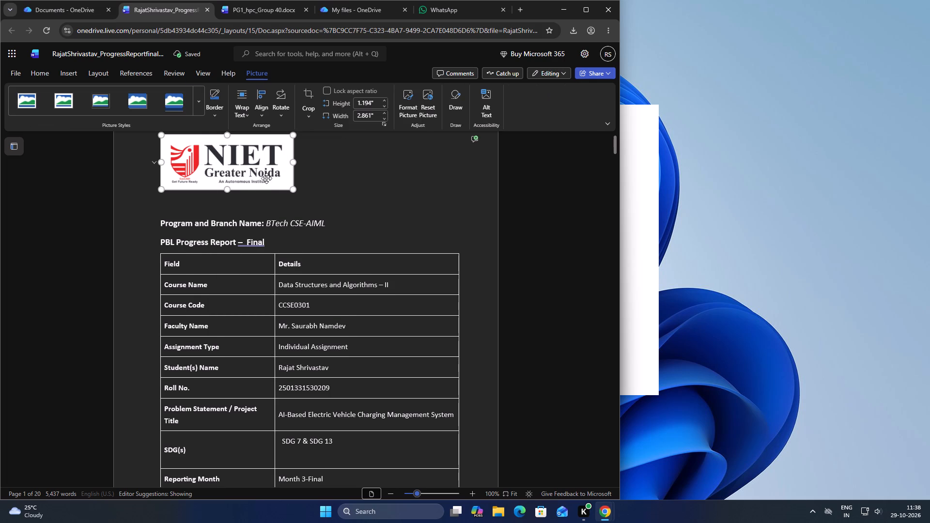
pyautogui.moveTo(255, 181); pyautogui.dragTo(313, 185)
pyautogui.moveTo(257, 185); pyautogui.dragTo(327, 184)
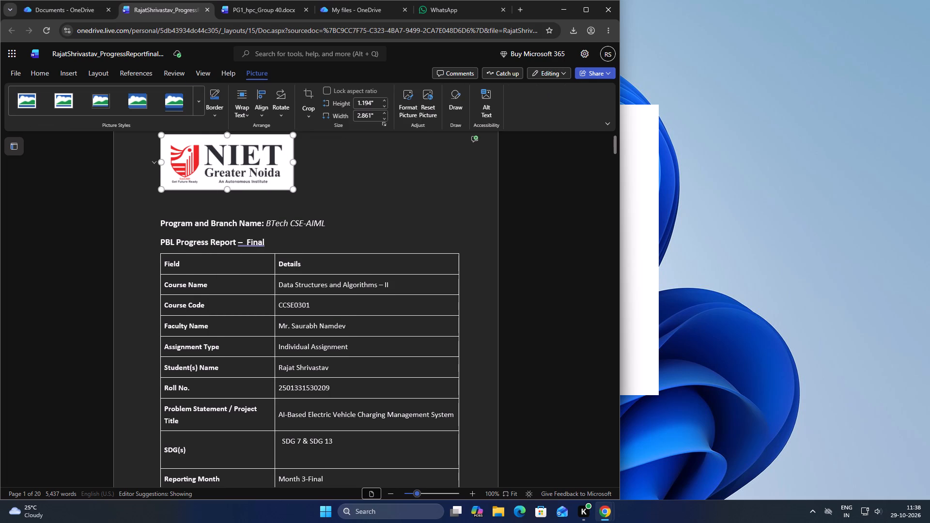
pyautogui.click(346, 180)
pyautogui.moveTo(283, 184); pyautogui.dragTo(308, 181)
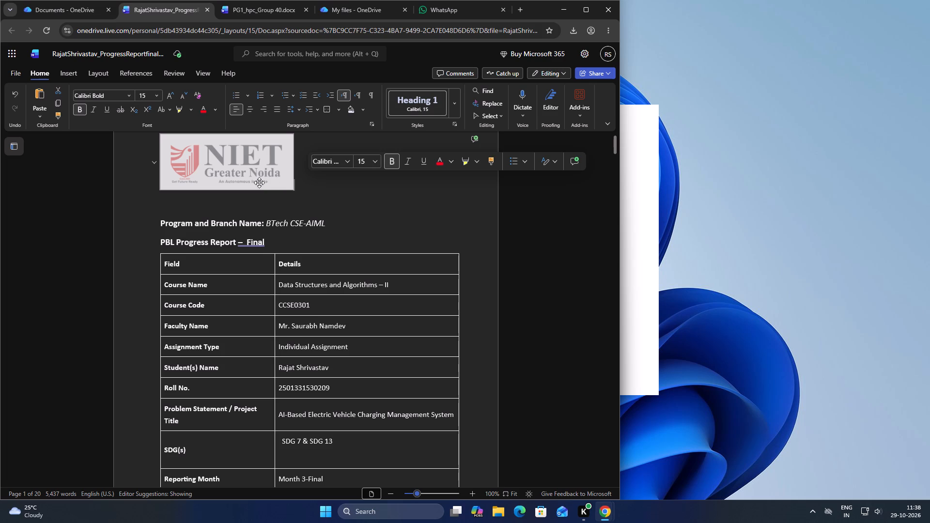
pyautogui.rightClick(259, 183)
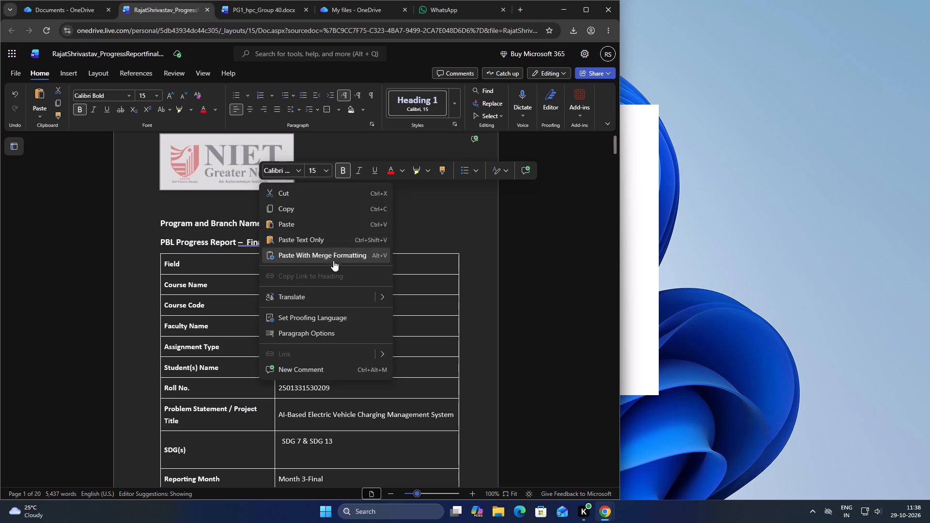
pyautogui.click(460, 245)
# Select the line holding the NIET logo on the cover page and align it to the centre.
pyautogui.scroll(2, 458, 243)
pyautogui.moveTo(179, 210); pyautogui.dragTo(319, 225)
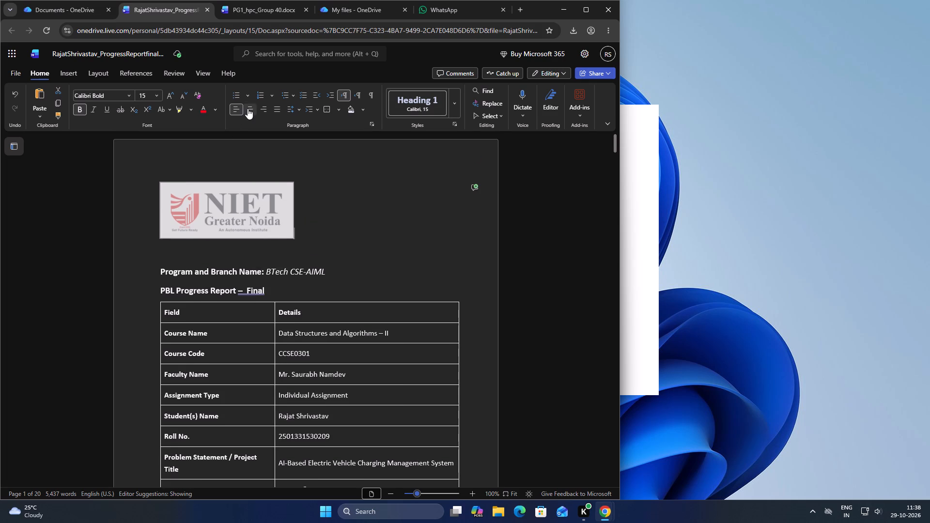
pyautogui.click(248, 108)
# Examine the cover page details table and the student declaration page of the report.
pyautogui.scroll(-5, 284, 229)
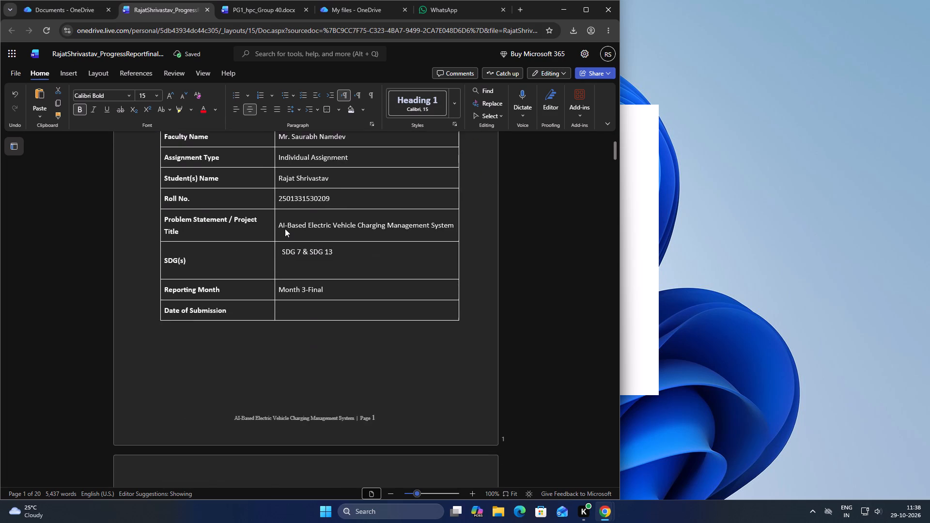
pyautogui.scroll(-9, 285, 229)
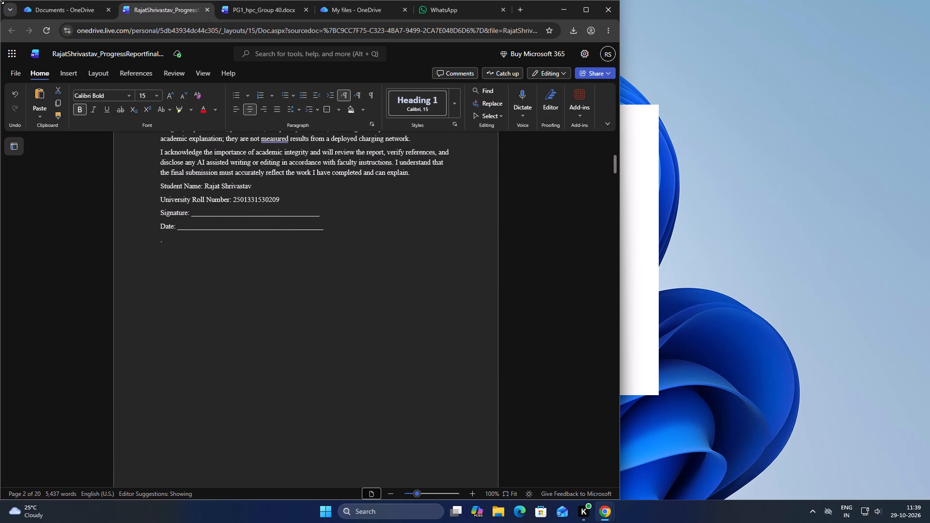
pyautogui.scroll(6, 222, 252)
pyautogui.scroll(-4, 222, 252)
pyautogui.scroll(-4, 313, 295)
pyautogui.scroll(6, 313, 300)
pyautogui.scroll(6, 289, 233)
pyautogui.scroll(-6, 289, 233)
pyautogui.scroll(-7, 433, 240)
# Maximize the browser window.
pyautogui.click(580, 6)
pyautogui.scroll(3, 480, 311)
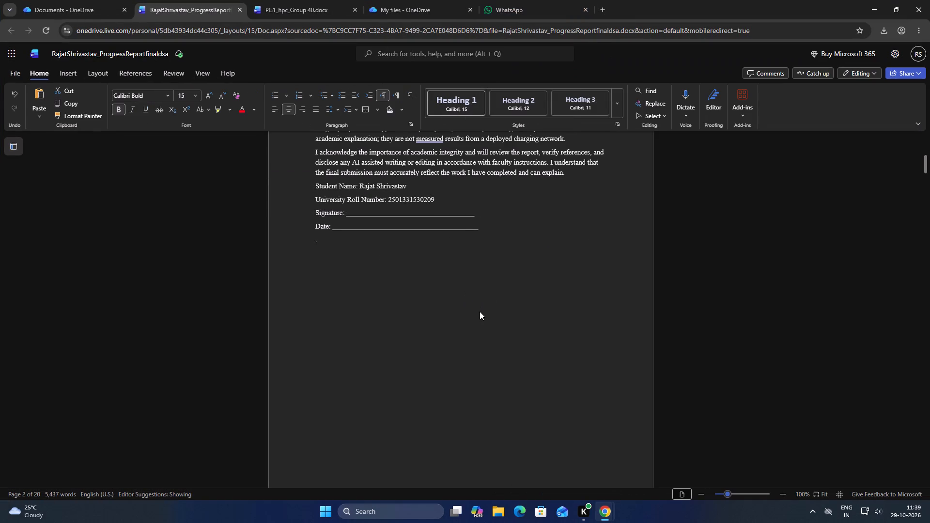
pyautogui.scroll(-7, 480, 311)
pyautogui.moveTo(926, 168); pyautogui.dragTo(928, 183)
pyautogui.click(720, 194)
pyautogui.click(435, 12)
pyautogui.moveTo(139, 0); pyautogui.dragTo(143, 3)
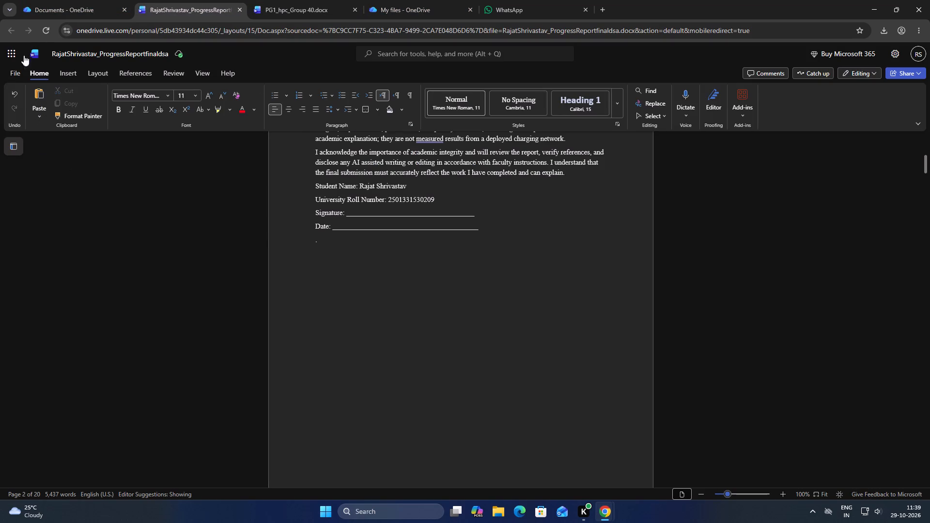
# Review the report from the Executive Summary through the Table of Contents to sections 3 and 4.
pyautogui.scroll(5, 375, 301)
pyautogui.scroll(-9, 375, 301)
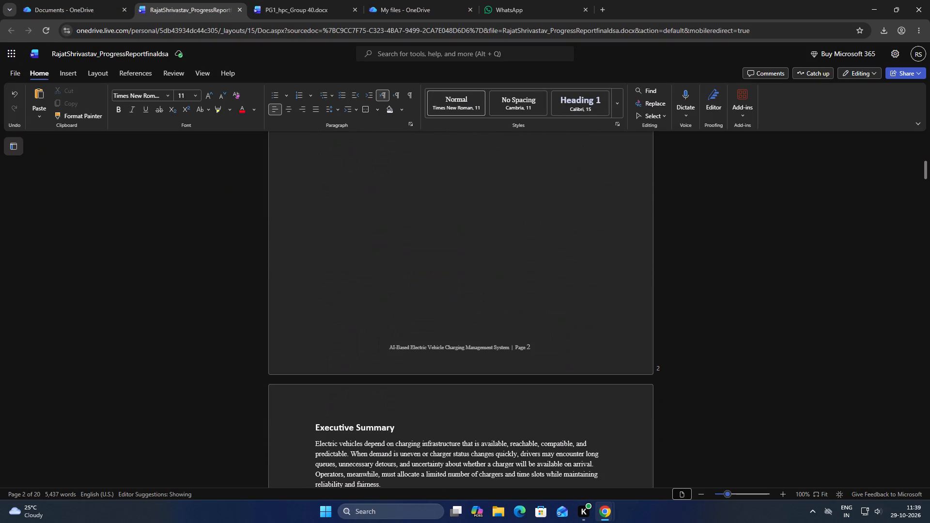
pyautogui.scroll(-2, 376, 301)
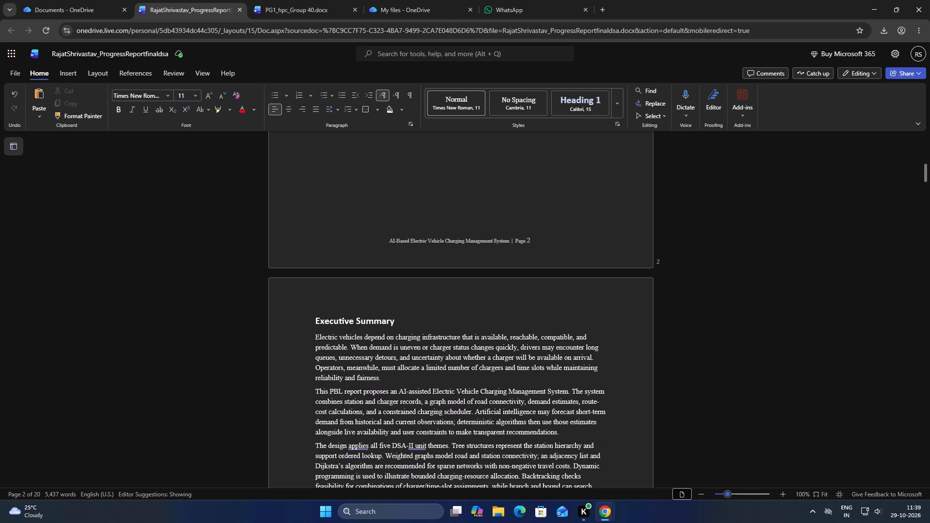
pyautogui.scroll(-2, 376, 301)
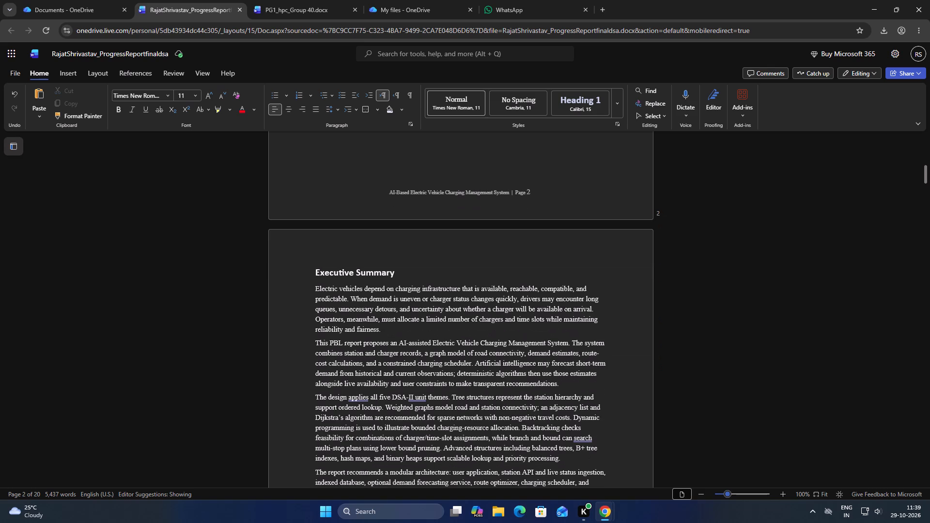
pyautogui.scroll(-17, 376, 301)
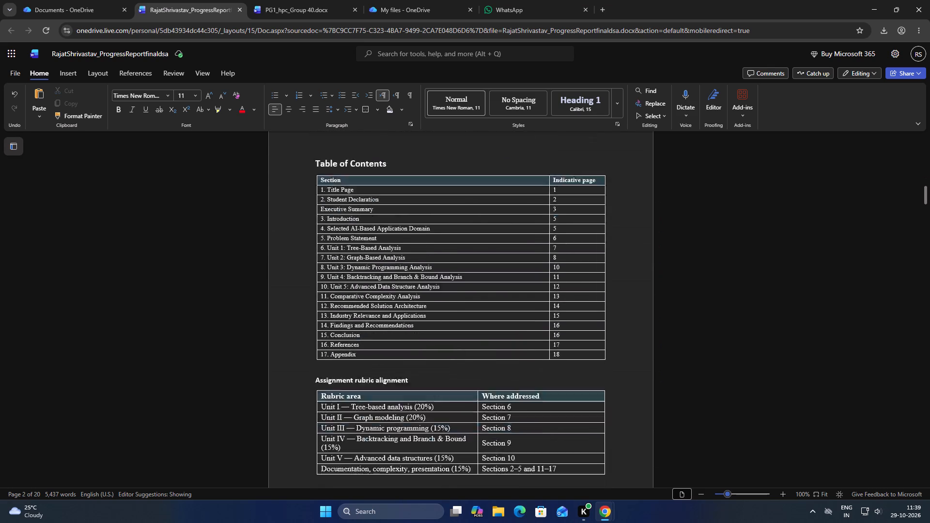
pyautogui.scroll(-14, 376, 301)
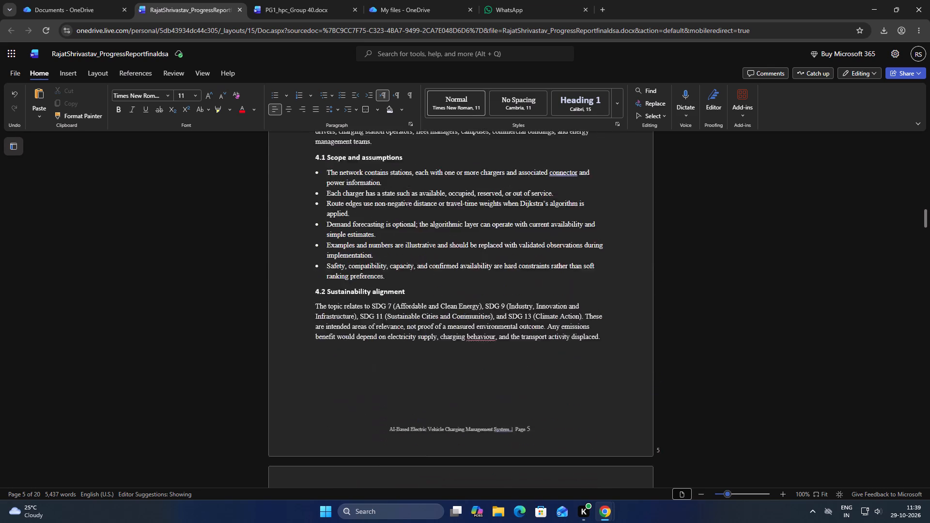
pyautogui.scroll(-2, 376, 301)
pyautogui.scroll(11, 376, 301)
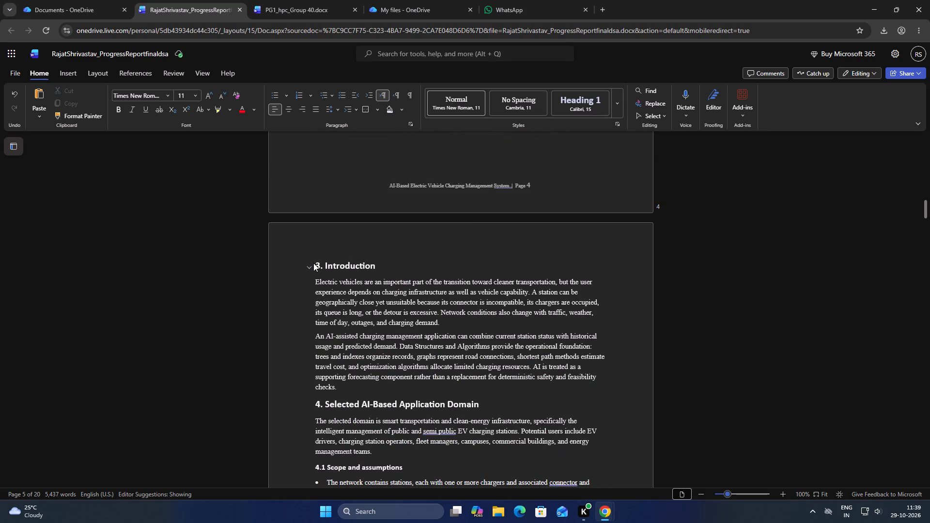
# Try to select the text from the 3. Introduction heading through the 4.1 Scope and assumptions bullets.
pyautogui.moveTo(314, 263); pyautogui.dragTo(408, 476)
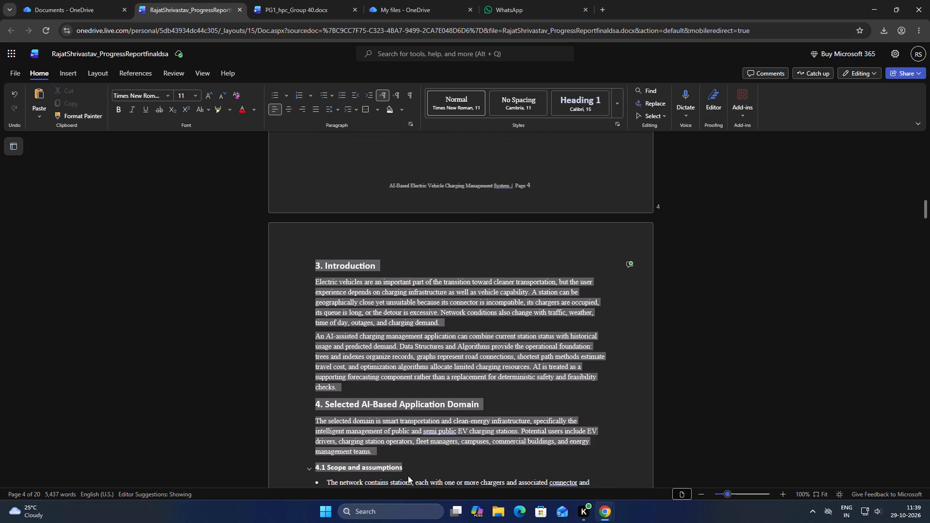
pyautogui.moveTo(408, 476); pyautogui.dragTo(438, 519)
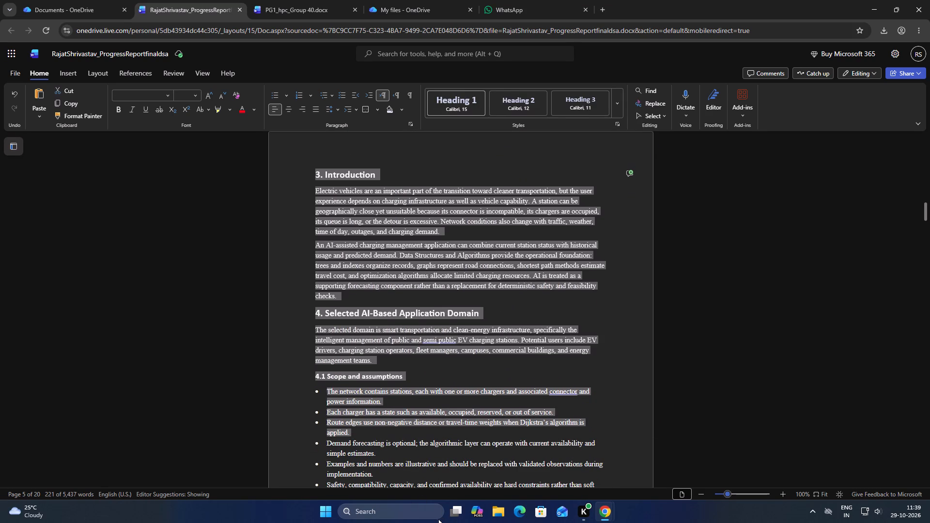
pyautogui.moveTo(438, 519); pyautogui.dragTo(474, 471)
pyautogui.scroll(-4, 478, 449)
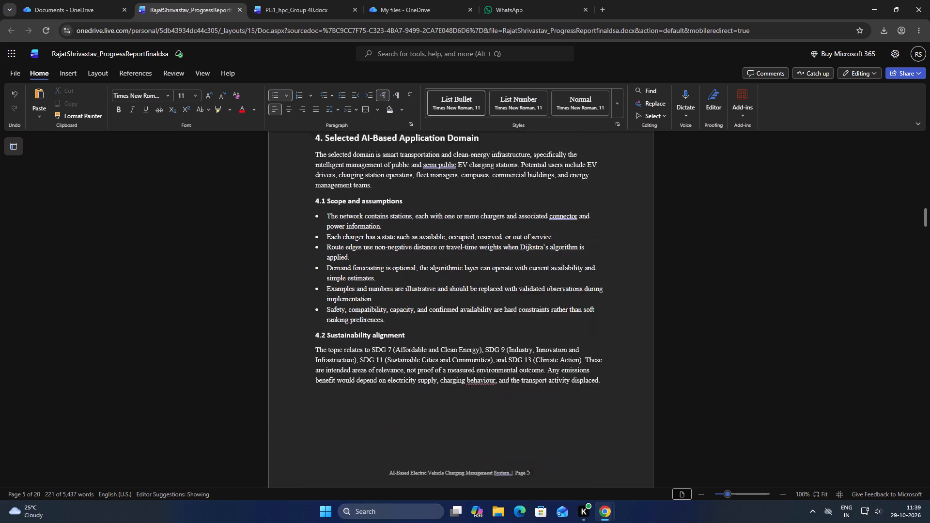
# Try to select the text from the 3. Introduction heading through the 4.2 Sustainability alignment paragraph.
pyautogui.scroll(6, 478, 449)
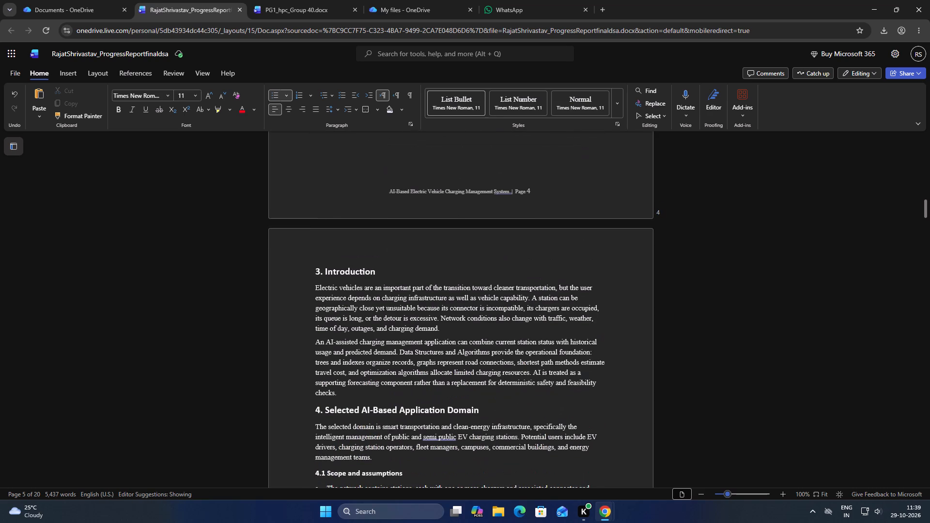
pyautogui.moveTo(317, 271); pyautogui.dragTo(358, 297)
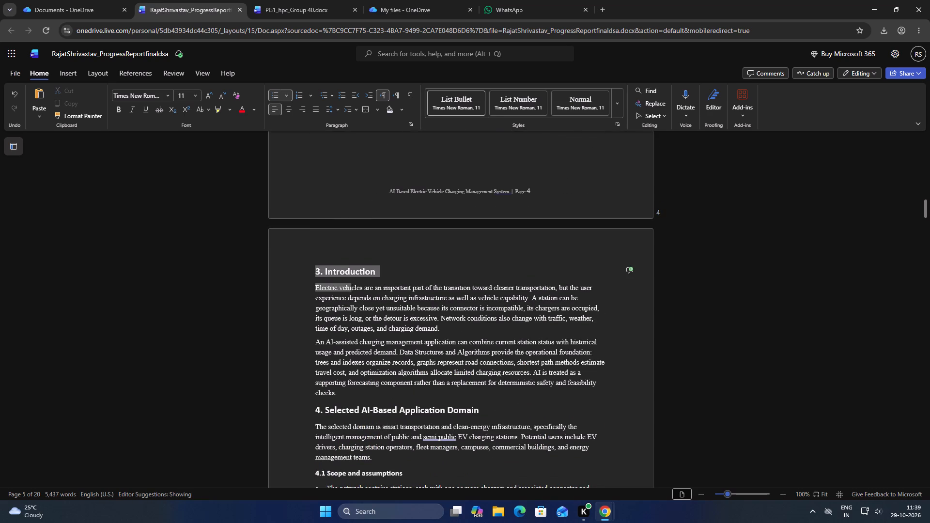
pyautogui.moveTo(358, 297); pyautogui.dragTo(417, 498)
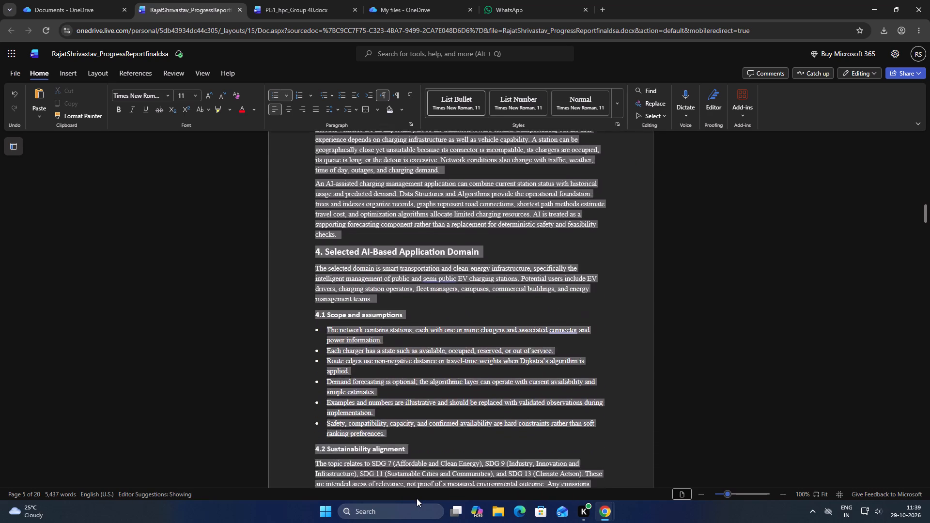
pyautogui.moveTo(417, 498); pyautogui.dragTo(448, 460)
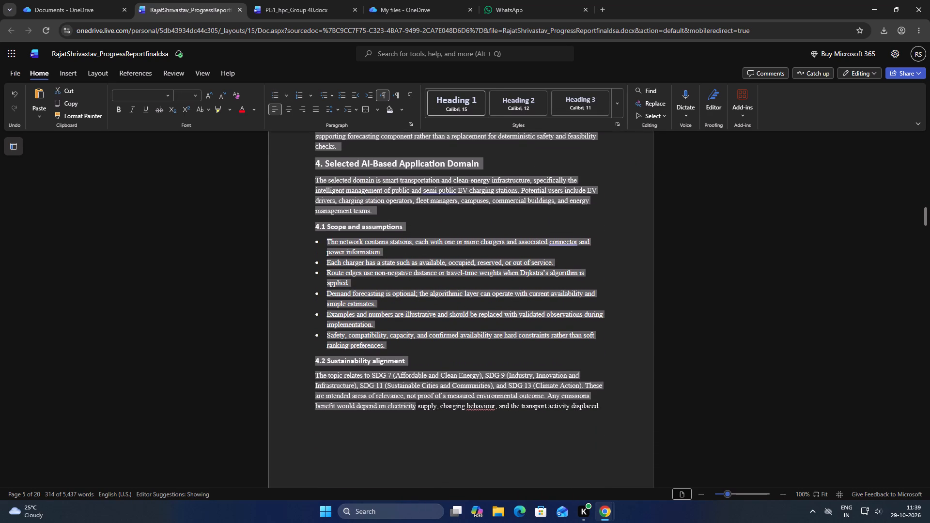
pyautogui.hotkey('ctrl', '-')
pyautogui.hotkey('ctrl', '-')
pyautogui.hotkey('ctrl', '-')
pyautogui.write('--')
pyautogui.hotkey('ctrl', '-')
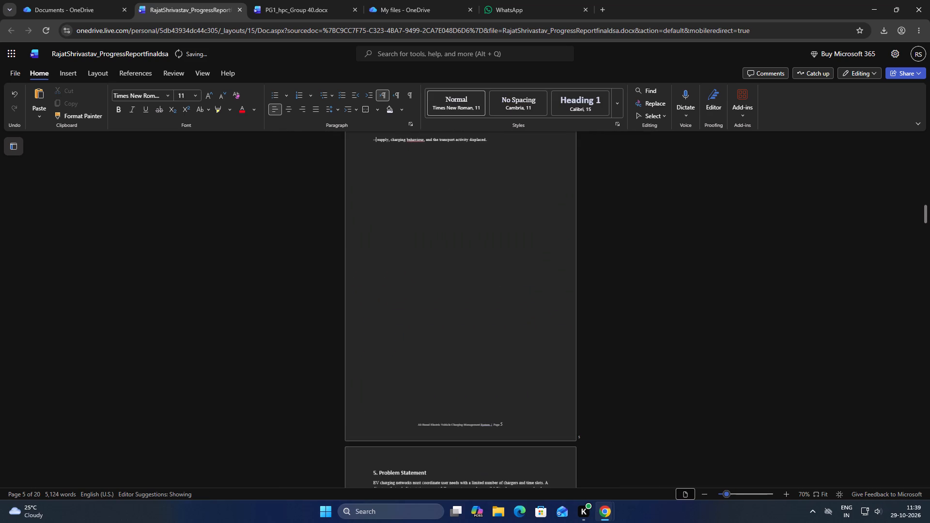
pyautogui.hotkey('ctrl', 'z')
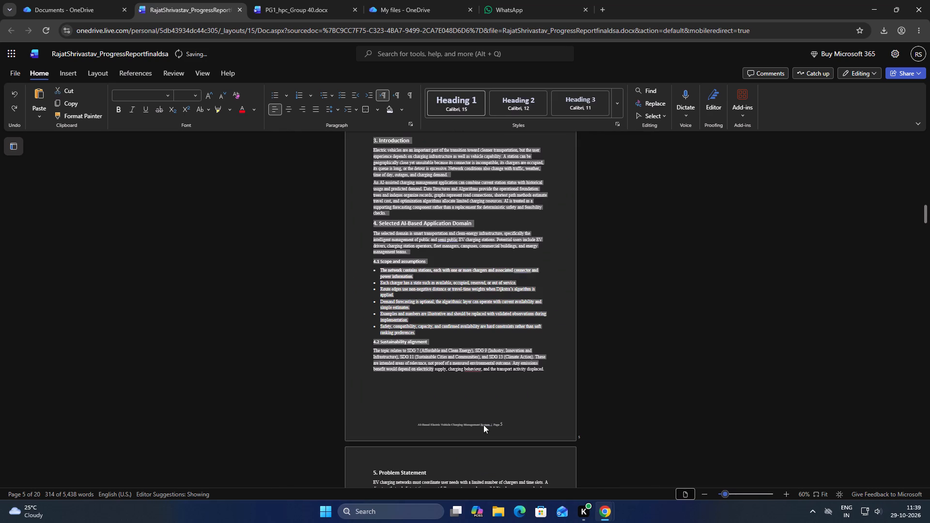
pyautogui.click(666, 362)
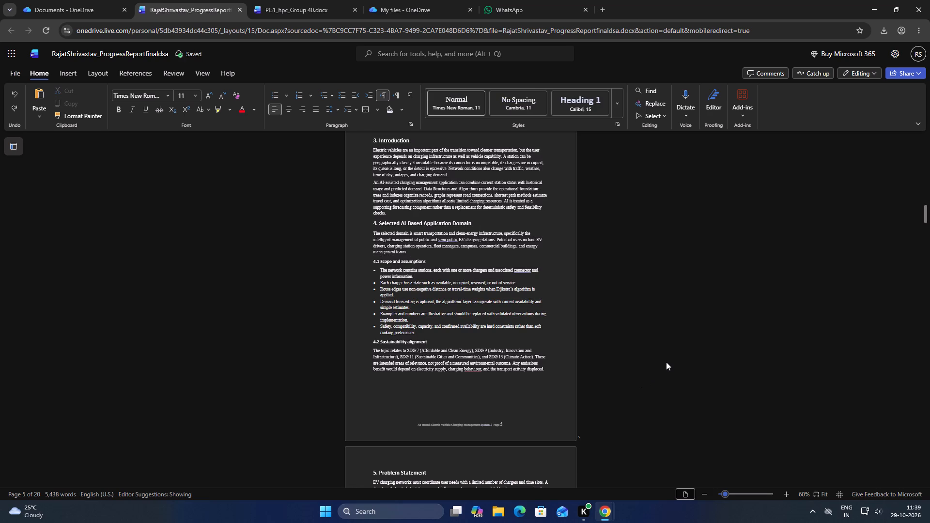
# Copy the report content from the 3. Introduction heading through the end of section 7.7 Graph design recommendation.
pyautogui.hotkey('ctrl', '-')
pyautogui.hotkey('ctrl', '-')
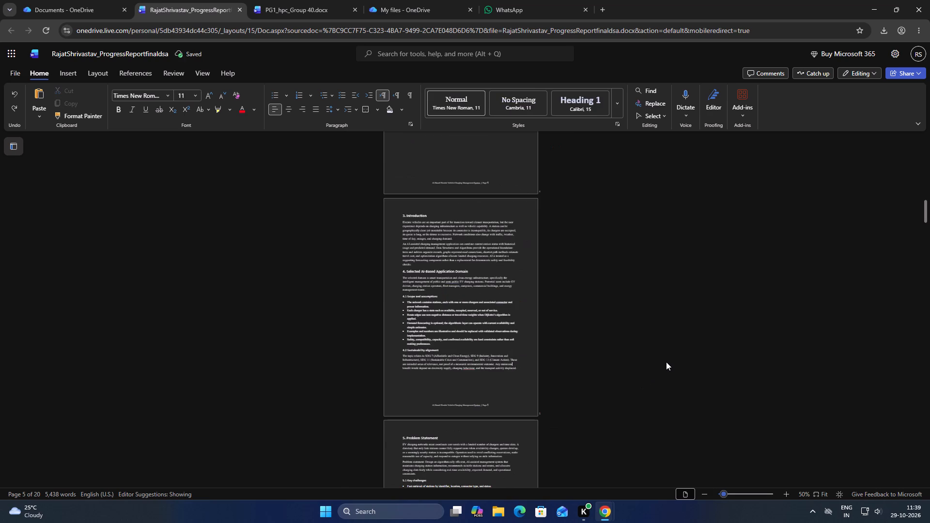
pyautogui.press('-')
pyautogui.hotkey('ctrl', '-')
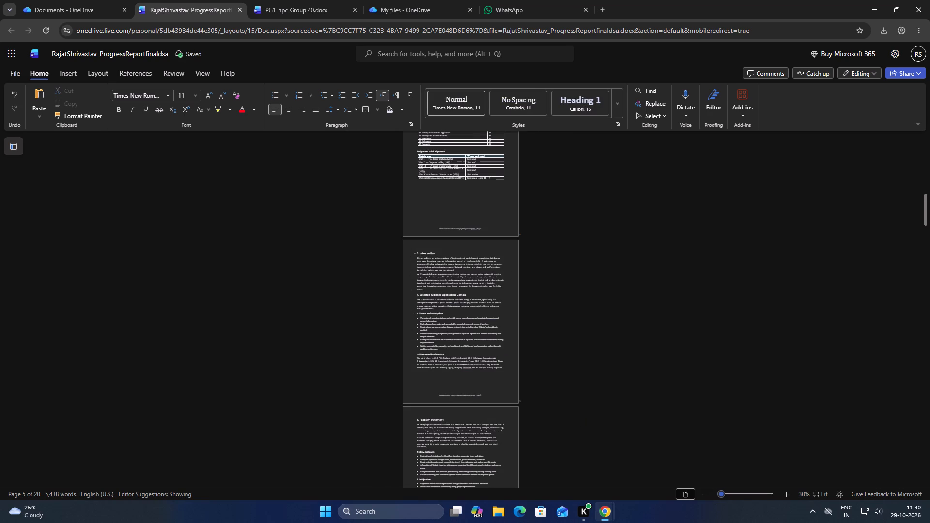
pyautogui.scroll(-3, 448, 253)
pyautogui.scroll(-1, 477, 343)
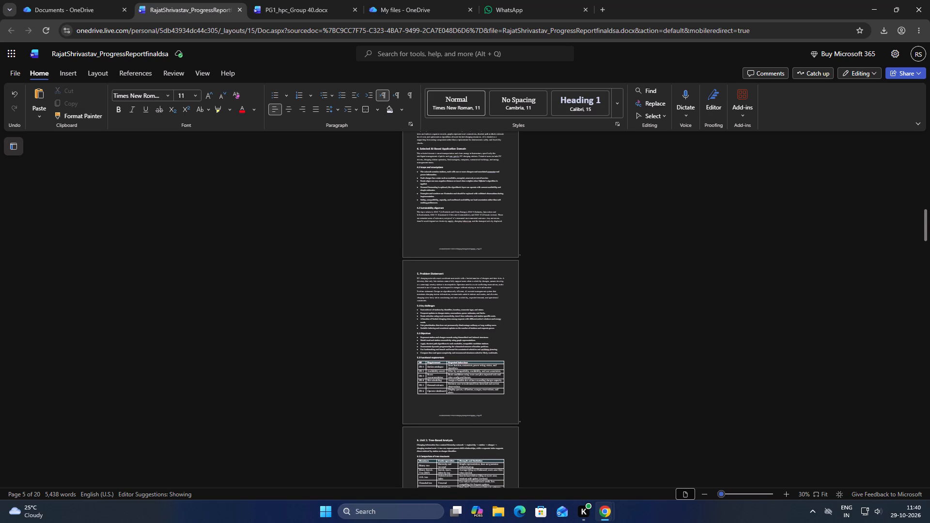
pyautogui.scroll(-2, 477, 343)
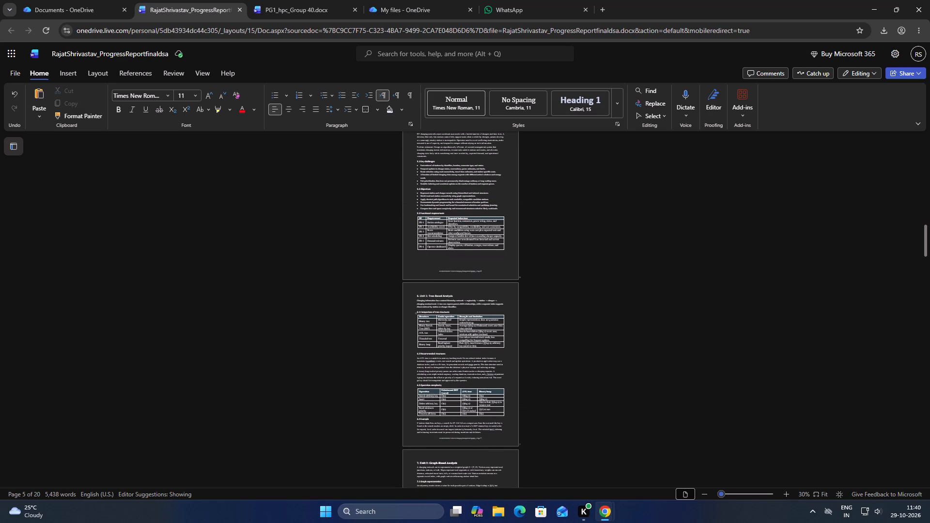
pyautogui.scroll(-4, 477, 343)
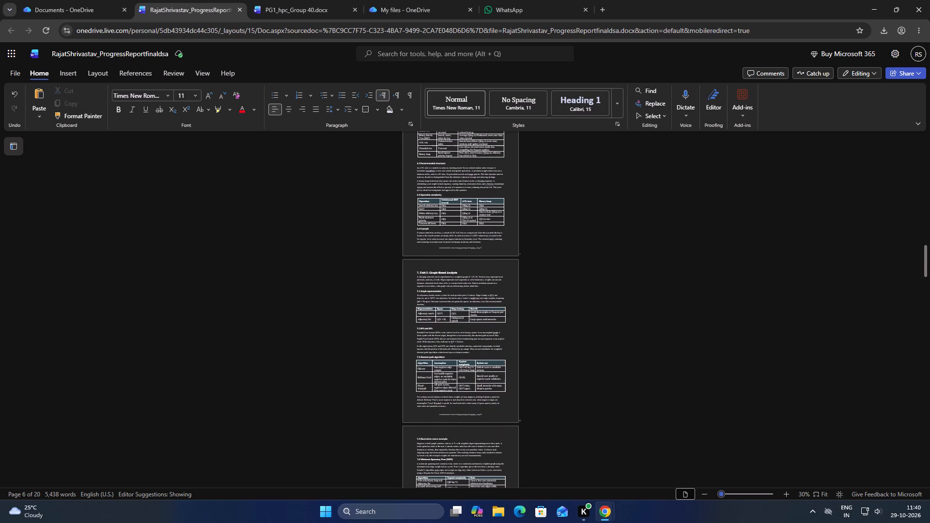
pyautogui.scroll(-1, 477, 338)
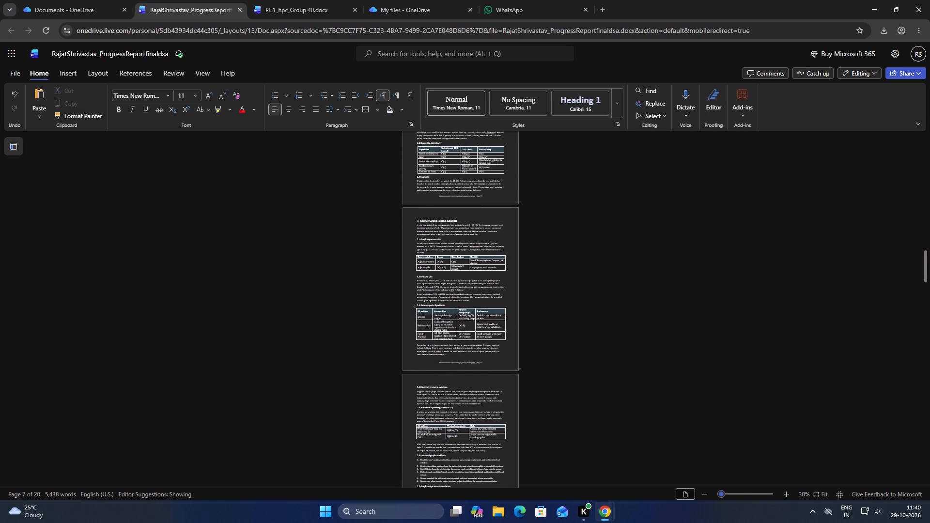
pyautogui.scroll(-3, 477, 338)
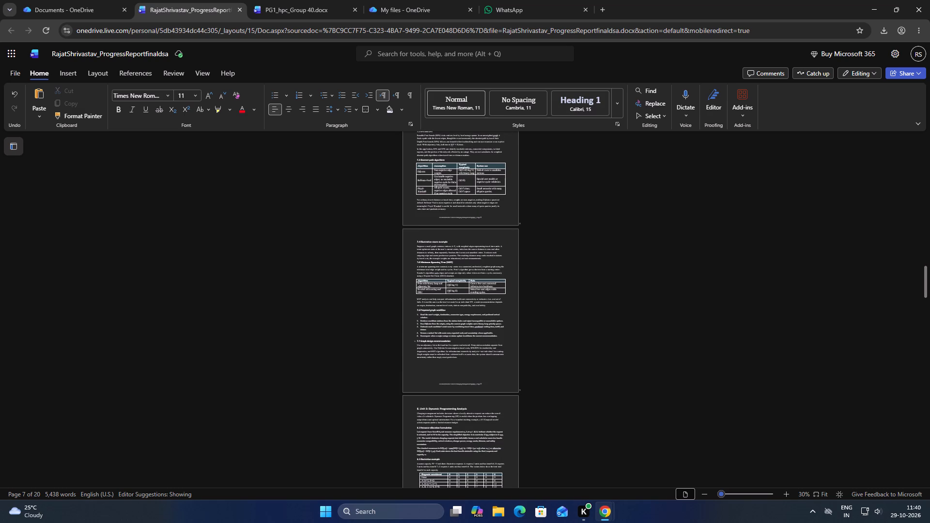
pyautogui.moveTo(468, 361); pyautogui.dragTo(426, 292)
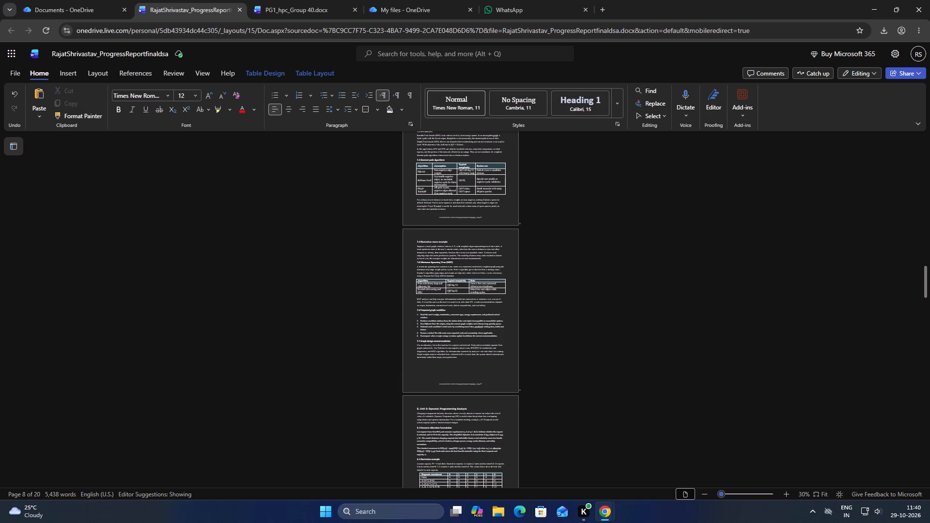
pyautogui.moveTo(457, 361); pyautogui.dragTo(443, 362)
pyautogui.click(462, 357)
pyautogui.moveTo(460, 358); pyautogui.dragTo(417, 146)
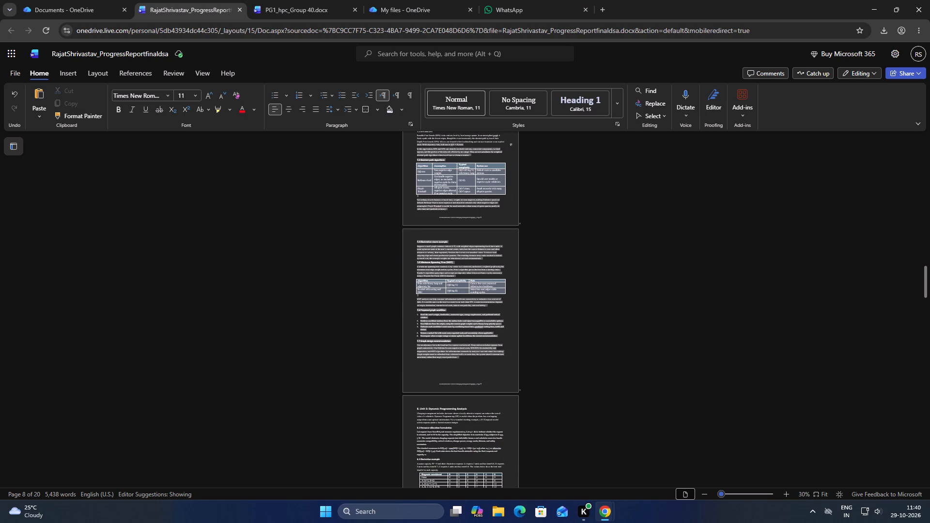
pyautogui.moveTo(417, 146); pyautogui.dragTo(424, 123)
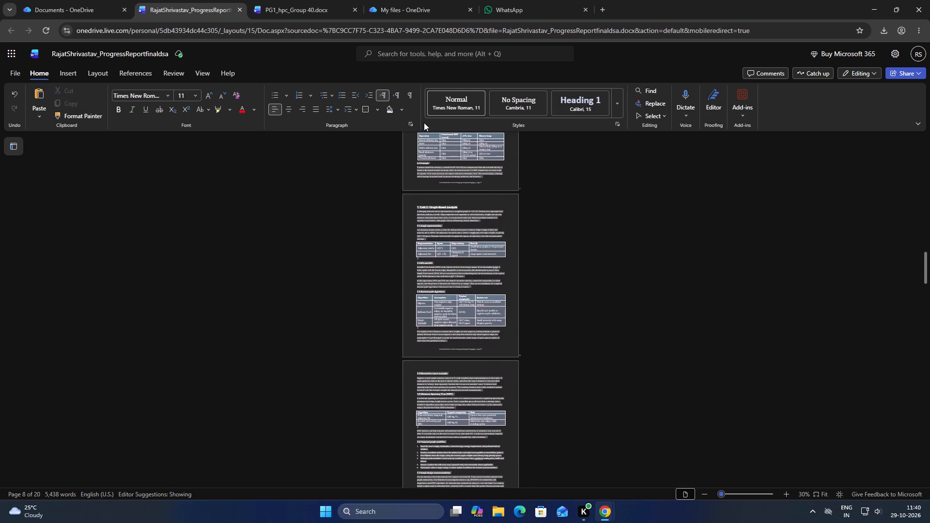
pyautogui.moveTo(424, 123); pyautogui.dragTo(424, 120)
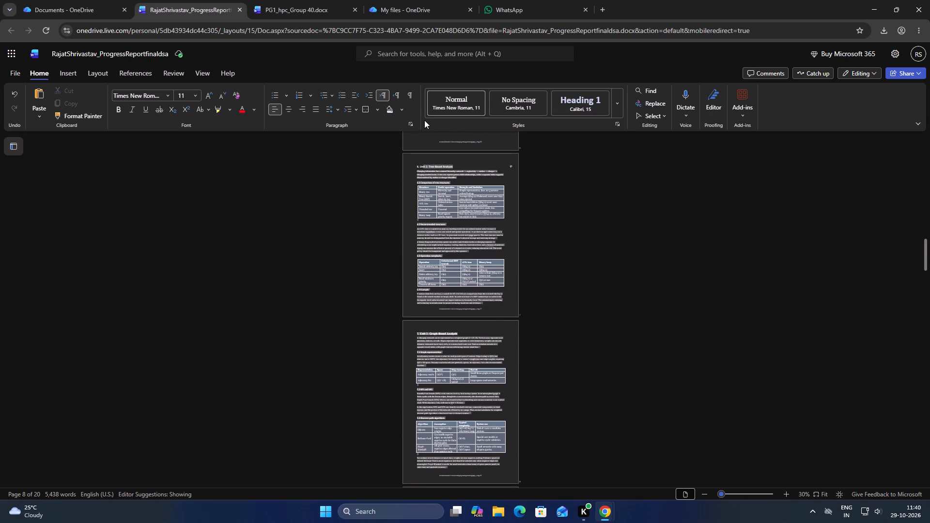
pyautogui.moveTo(424, 120); pyautogui.dragTo(424, 130)
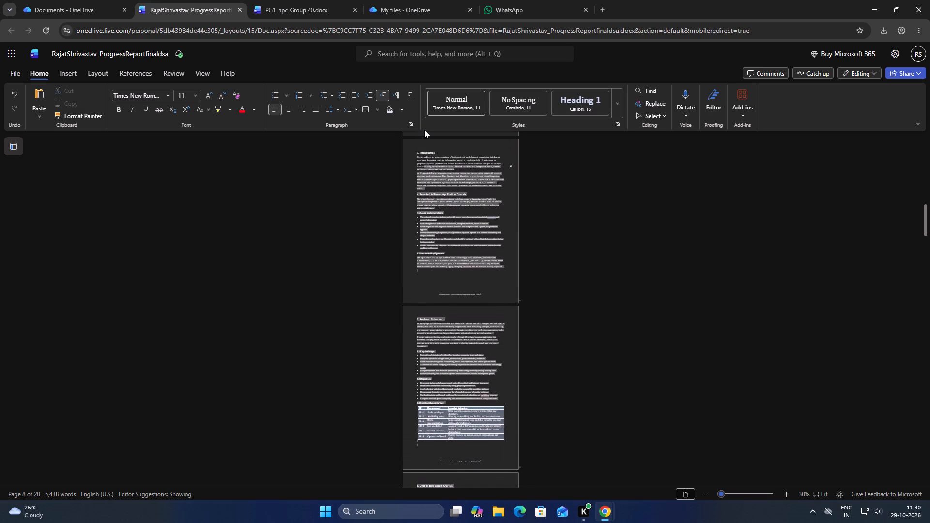
pyautogui.moveTo(424, 130); pyautogui.dragTo(415, 147)
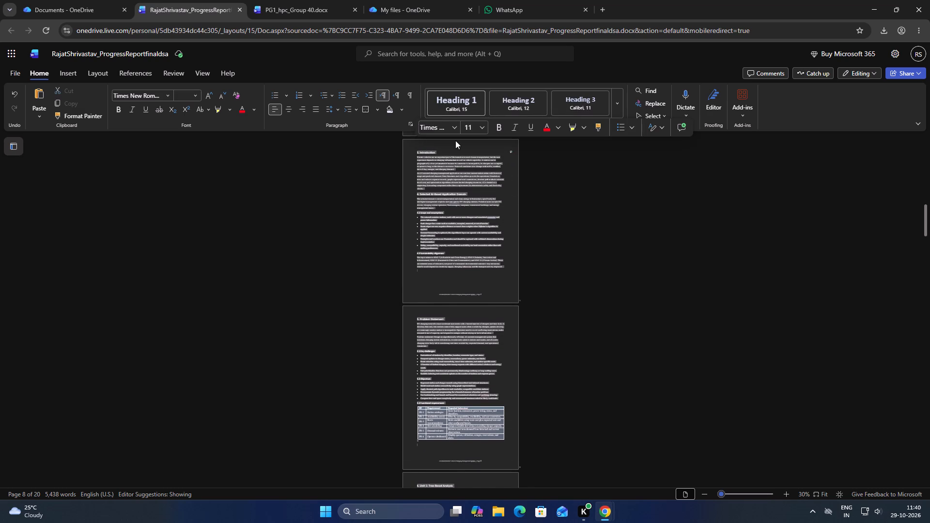
pyautogui.hotkey('ctrl', 'c')
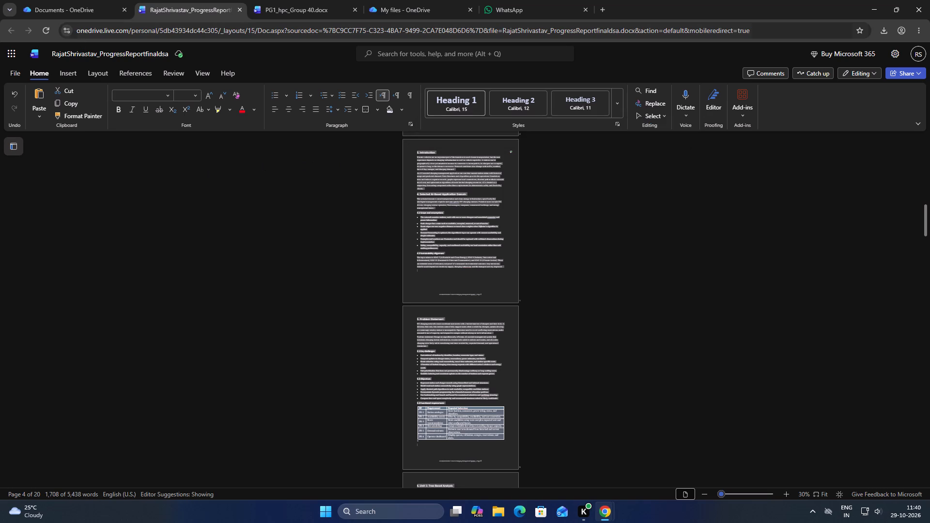
# Create a new blank document from the open report.
pyautogui.click(17, 79)
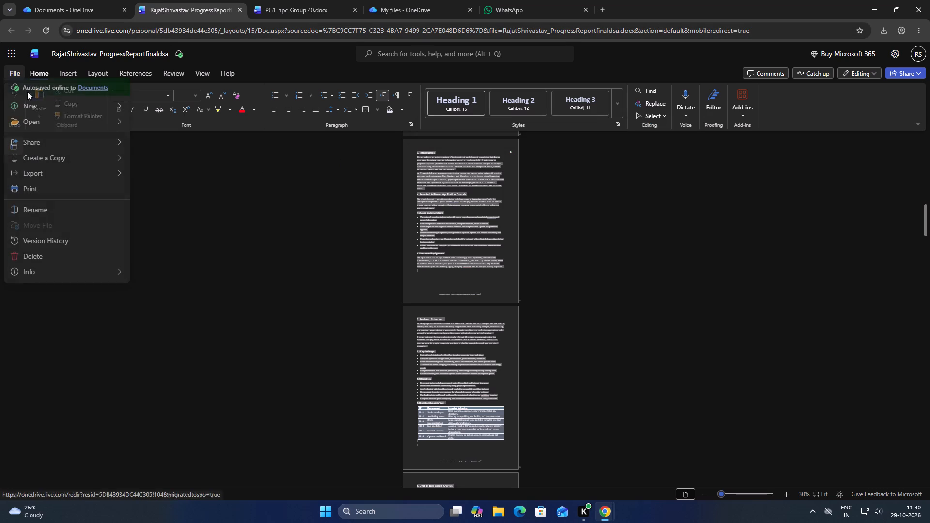
pyautogui.click(55, 111)
pyautogui.click(87, 109)
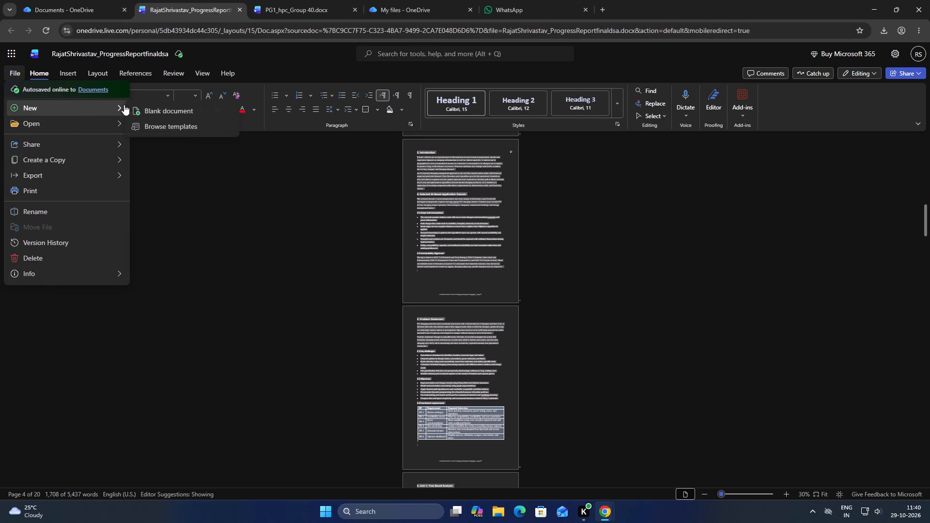
pyautogui.click(139, 108)
pyautogui.click(107, 104)
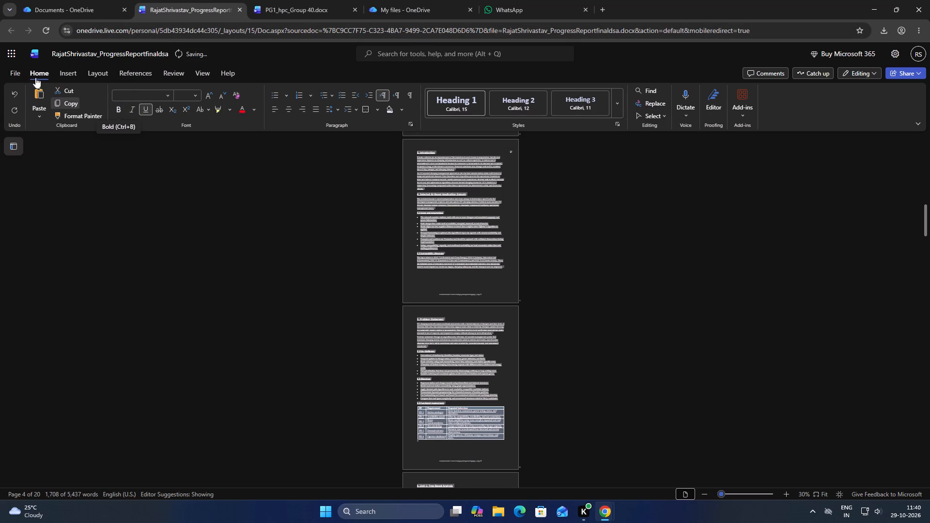
pyautogui.click(22, 70)
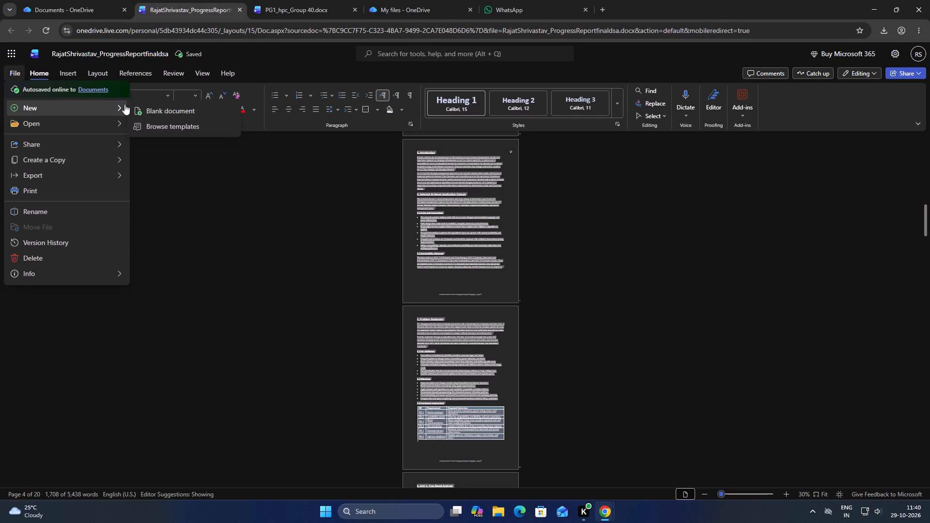
pyautogui.click(136, 105)
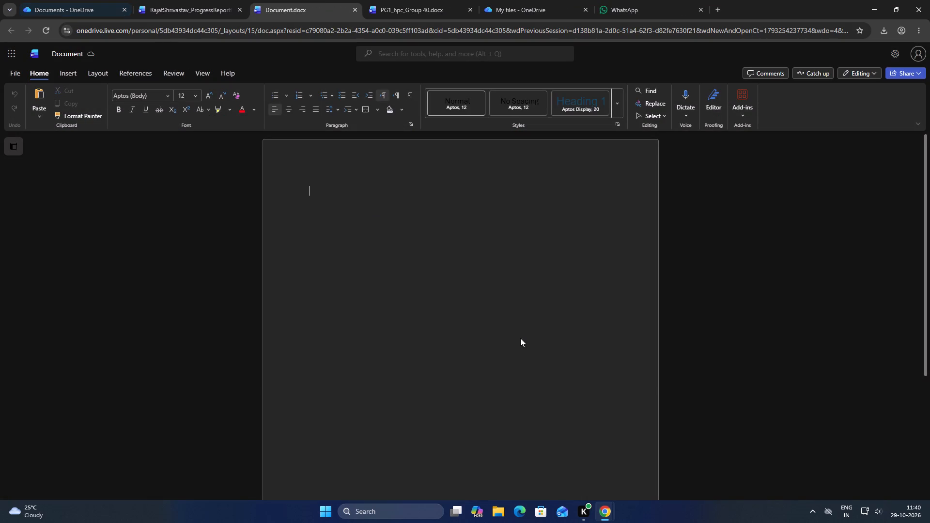
# Paste the copied report sections into the blank document.
pyautogui.hotkey('ctrl', 'v')
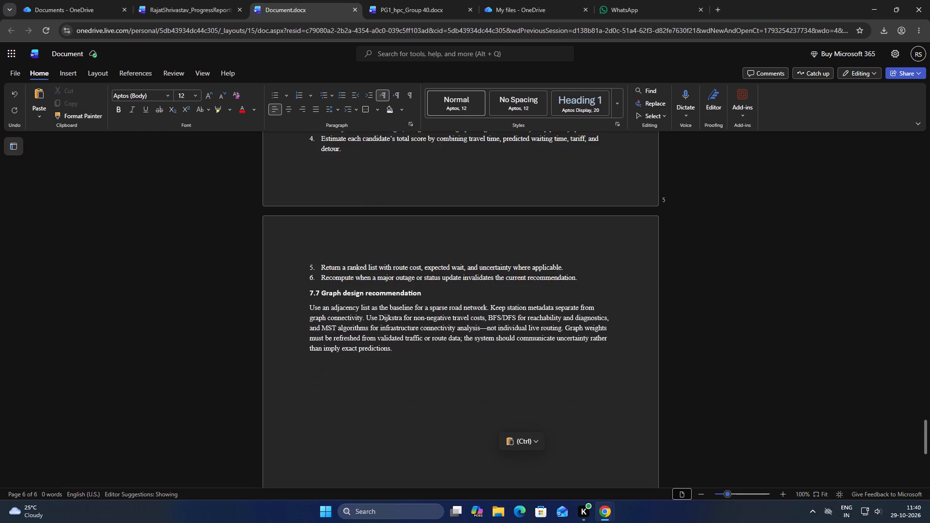
# Review the pasted content from section 7.7 back up to the 3. Introduction heading.
pyautogui.scroll(12, 435, 319)
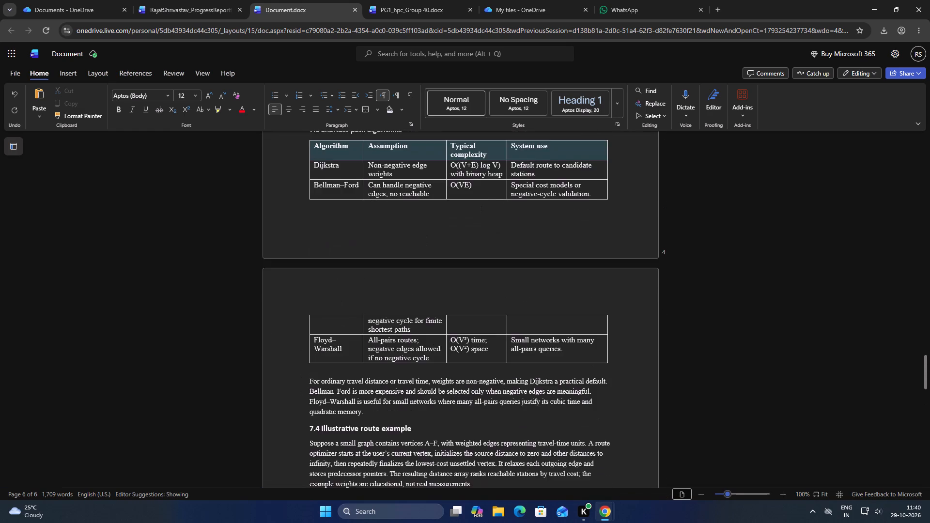
pyautogui.scroll(12, 435, 319)
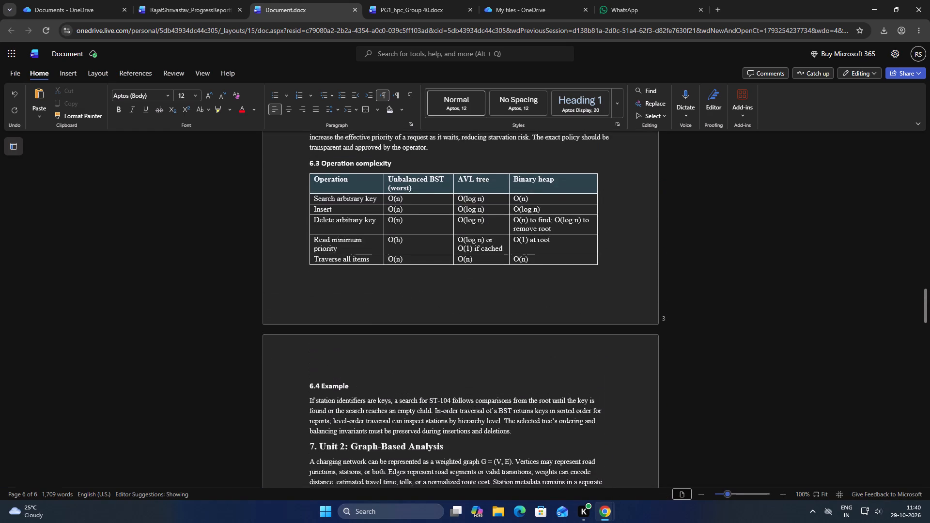
pyautogui.scroll(10, 435, 319)
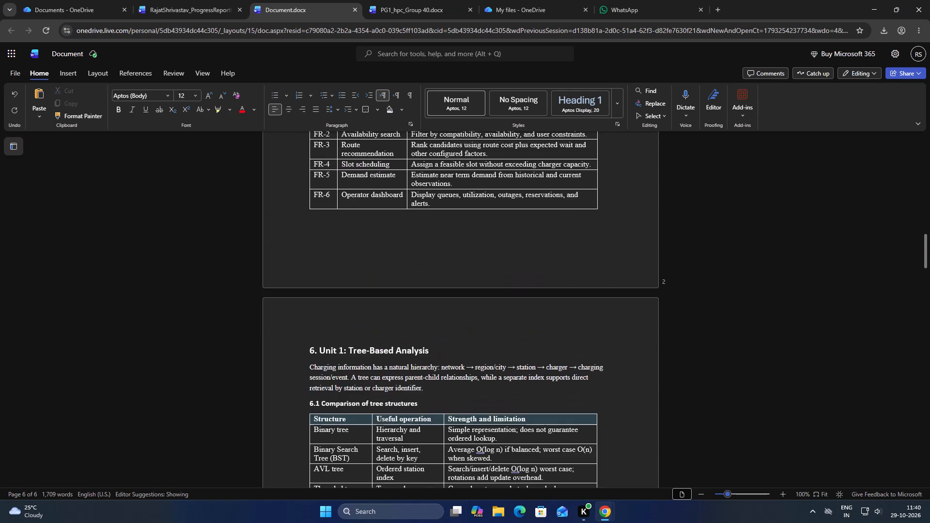
pyautogui.scroll(14, 435, 319)
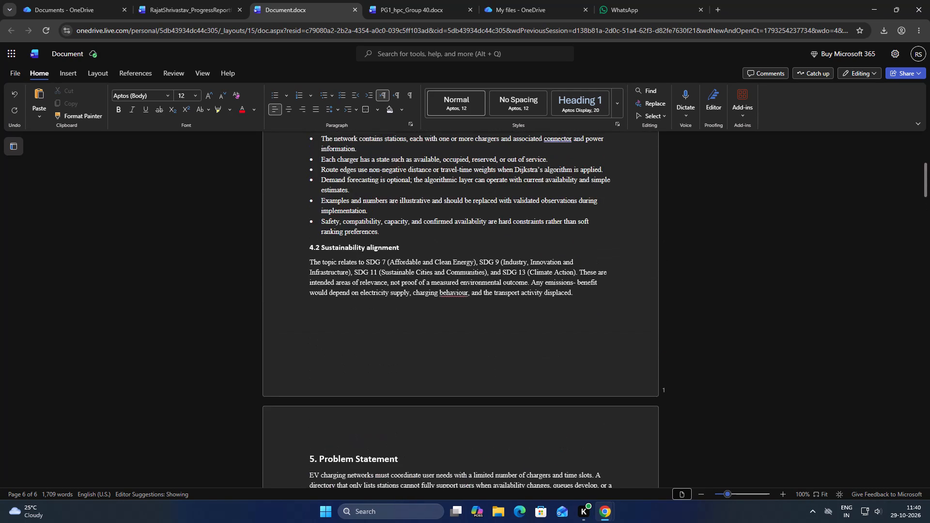
pyautogui.scroll(8, 435, 319)
# Place the insertion point directly before the 3. Introduction heading in the new document.
pyautogui.click(319, 175)
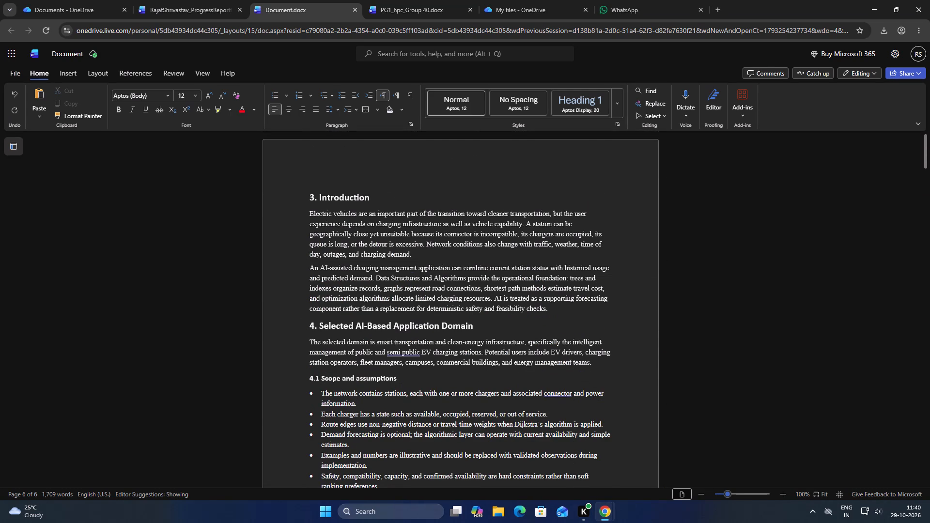
pyautogui.click(304, 183)
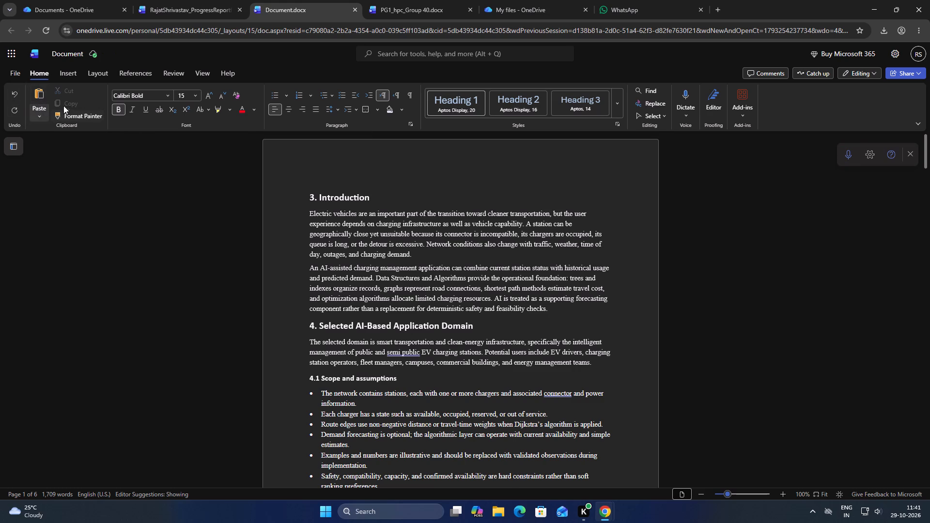
pyautogui.click(60, 76)
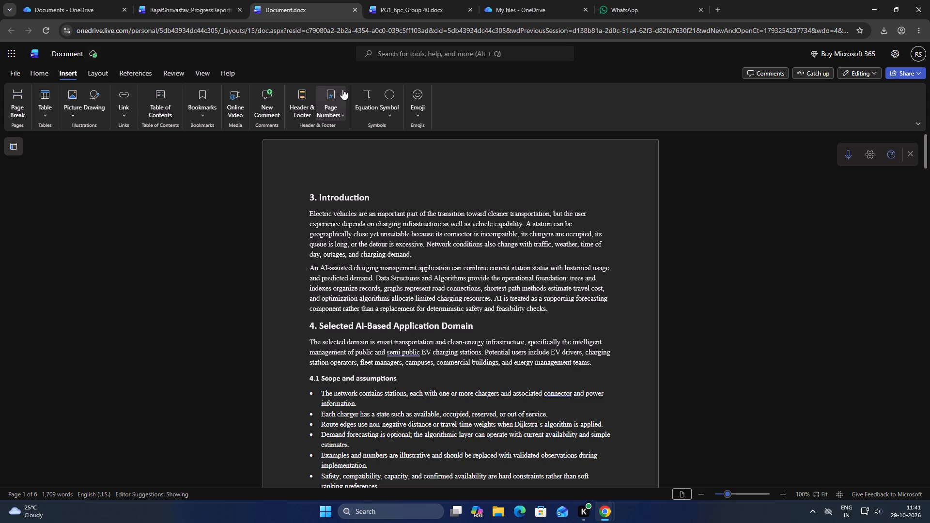
pyautogui.scroll(-4, 503, 246)
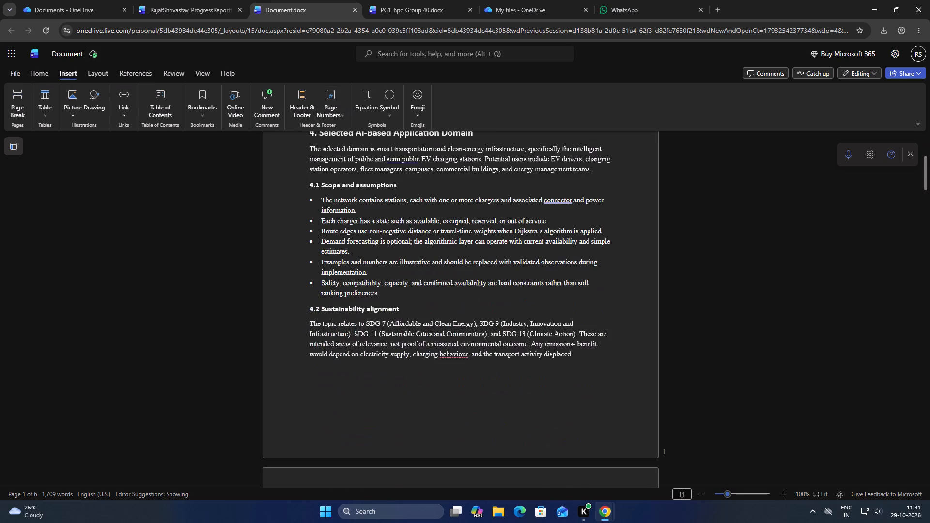
pyautogui.scroll(6, 503, 246)
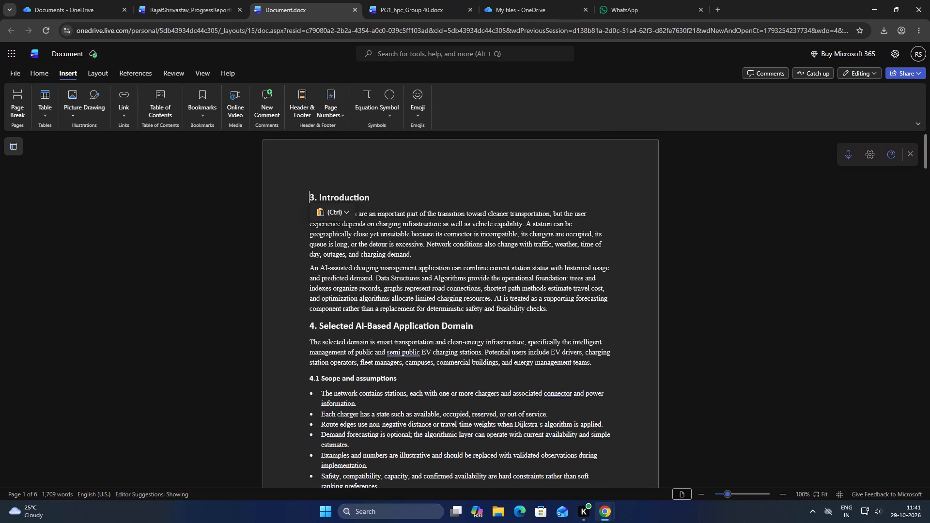
# Switch to the original progress report and copy everything from the Program and Branch Name line through the end of 2. Student Declaration.
pyautogui.click(201, 4)
pyautogui.scroll(8, 408, 178)
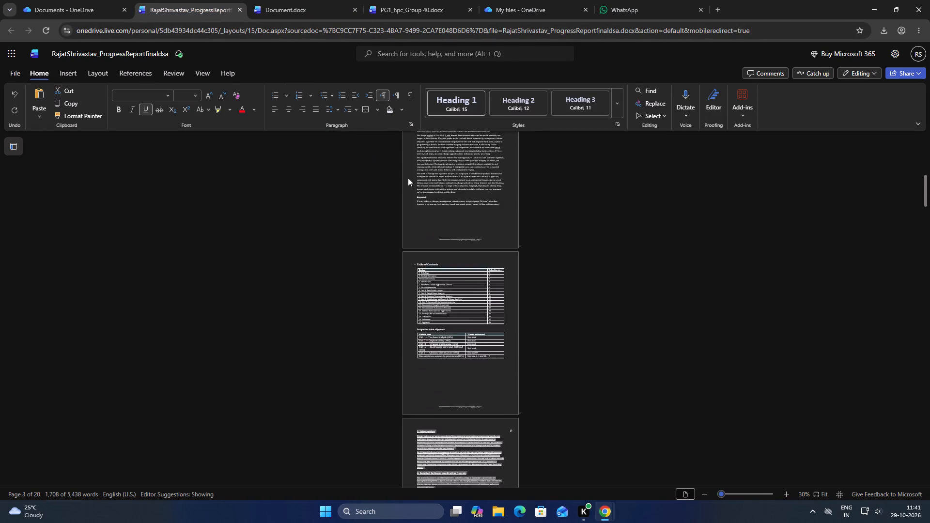
pyautogui.scroll(4, 408, 178)
pyautogui.scroll(-1, 409, 177)
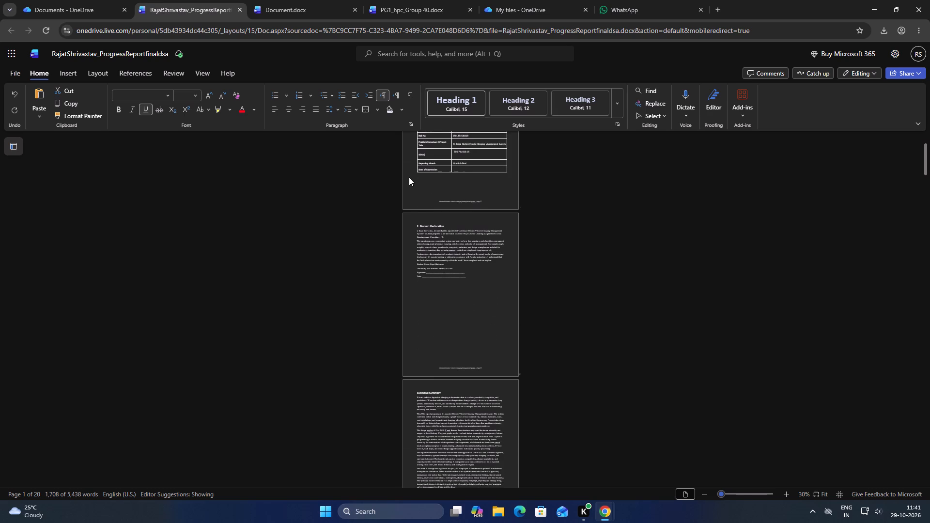
pyautogui.scroll(-1, 409, 177)
pyautogui.scroll(2, 429, 282)
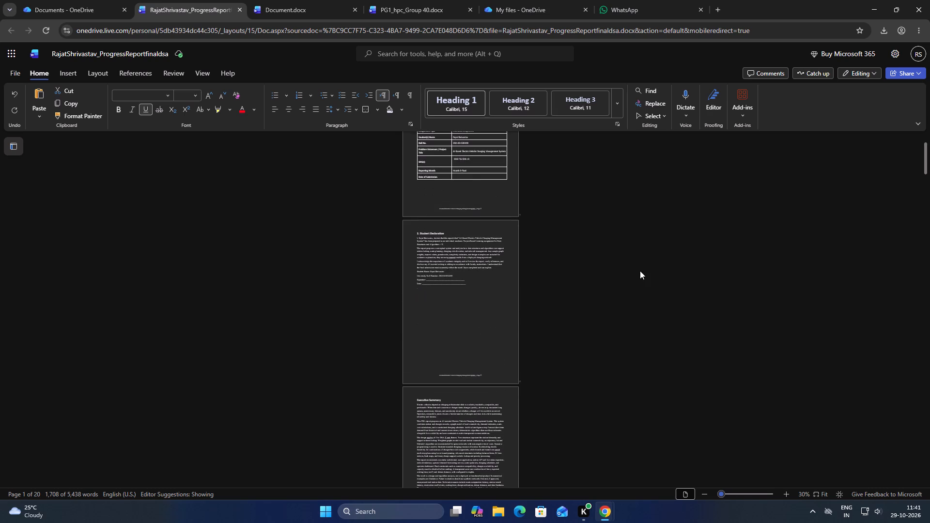
pyautogui.click(638, 269)
pyautogui.scroll(3, 588, 264)
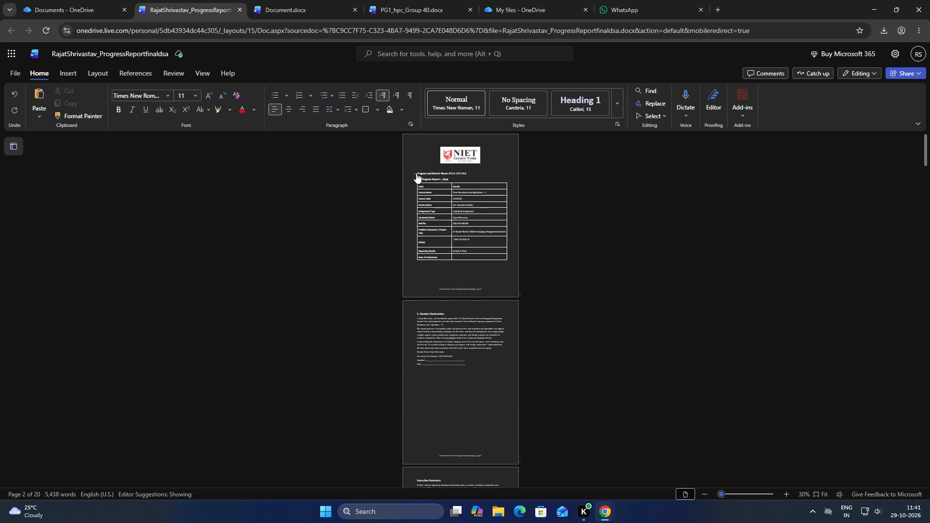
pyautogui.moveTo(417, 172); pyautogui.dragTo(452, 300)
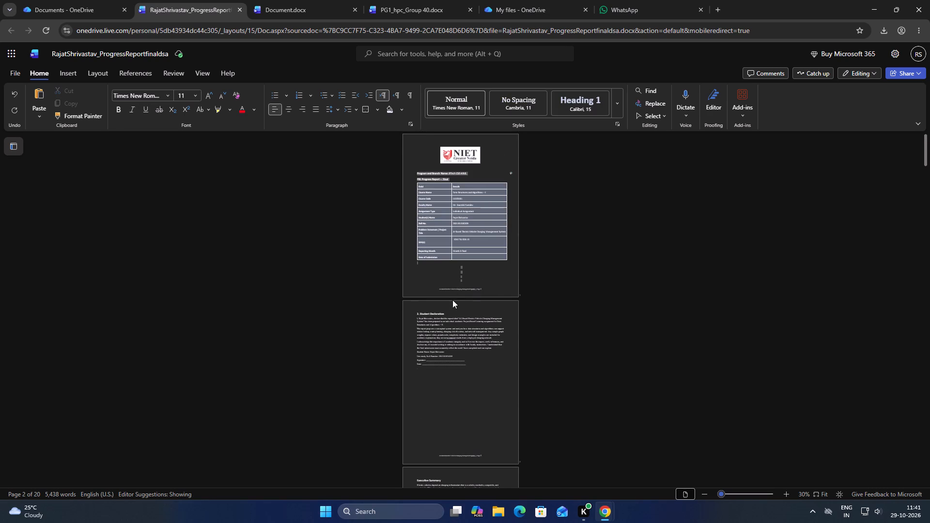
pyautogui.moveTo(452, 300); pyautogui.dragTo(467, 369)
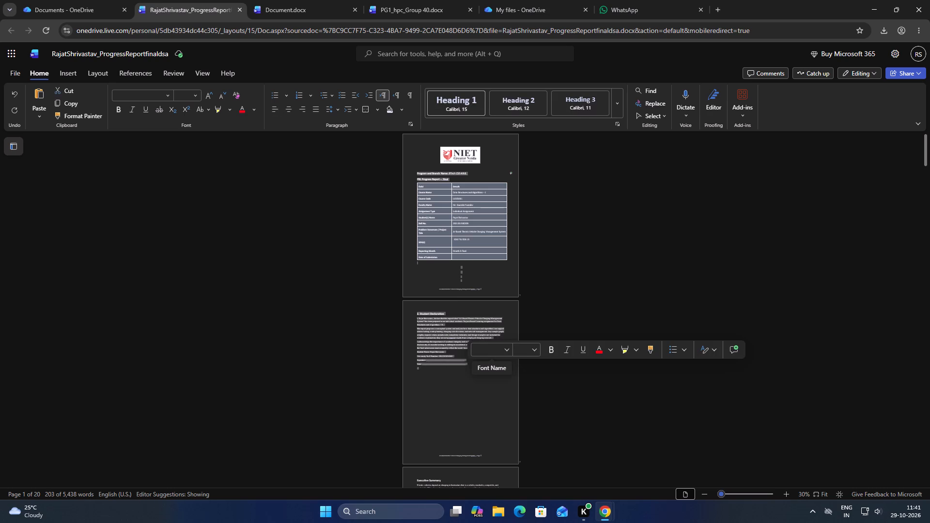
pyautogui.hotkey('ctrl', 'c')
# Paste the copied cover details and Student Declaration before the 3. Introduction heading in the new document.
pyautogui.click(335, 0)
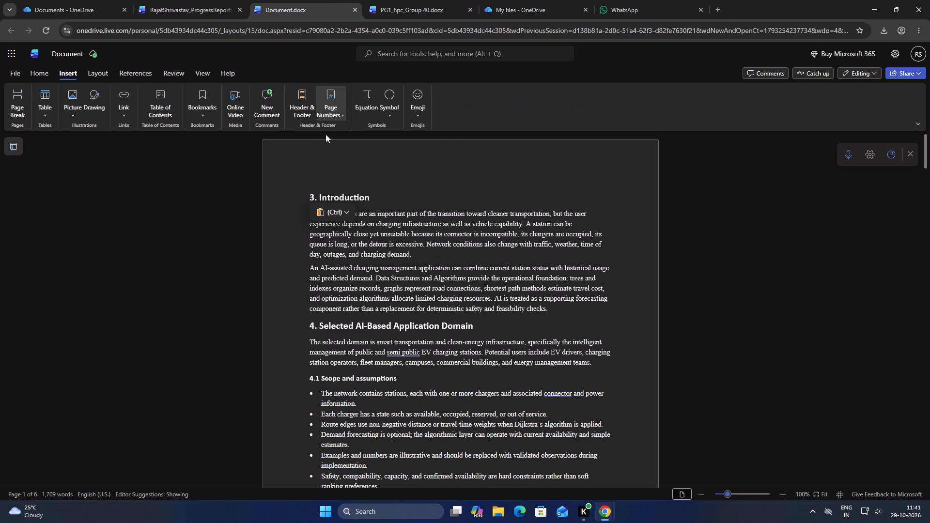
pyautogui.hotkey('ctrl', 'v')
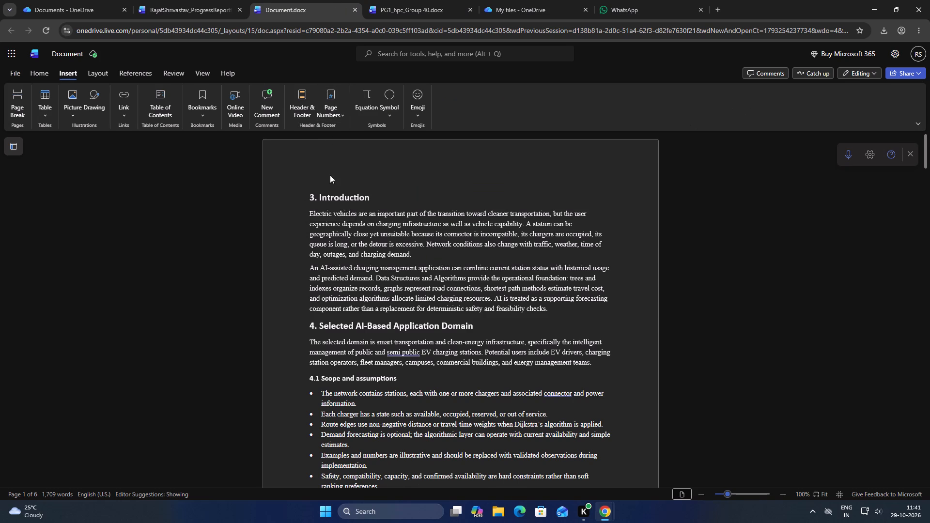
pyautogui.scroll(2, 384, 223)
pyautogui.scroll(-2, 385, 223)
pyautogui.scroll(2, 385, 223)
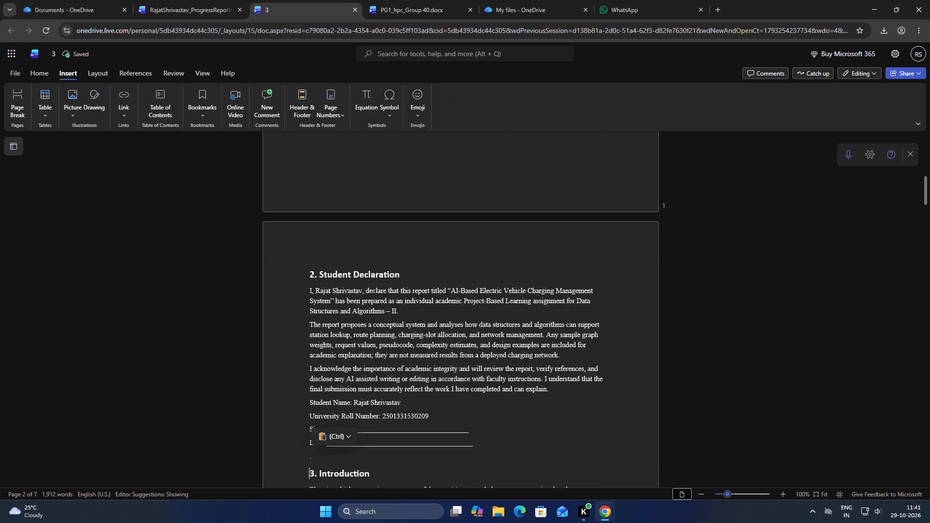
pyautogui.scroll(7, 385, 223)
pyautogui.scroll(-5, 386, 223)
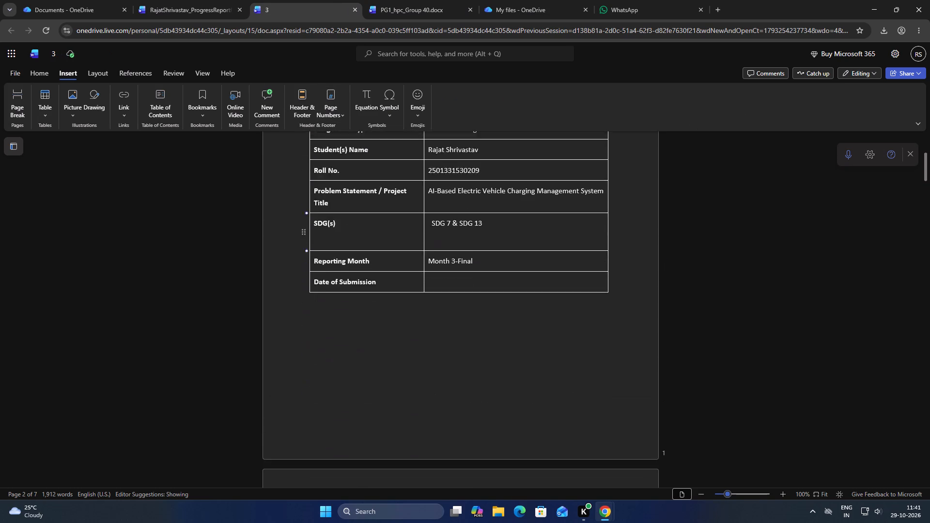
pyautogui.scroll(-2, 386, 223)
# Insert blank lines between the Student Declaration and the 3. Introduction heading, removing the surplus ones.
pyautogui.press('Return')
pyautogui.press('Return')
pyautogui.press('Return')
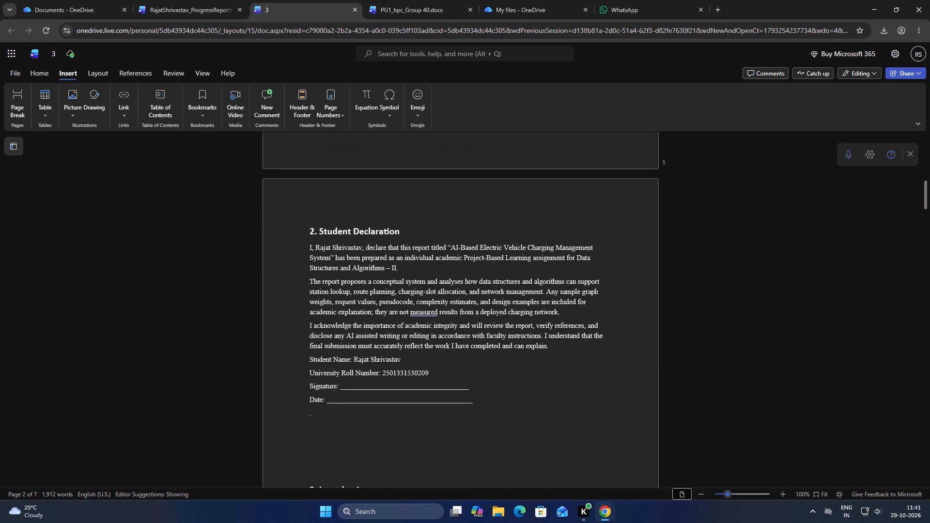
pyautogui.press('Return')
pyautogui.press('Return')
pyautogui.press('Return')
pyautogui.press('Return')
pyautogui.press('Return')
pyautogui.press('Return')
pyautogui.press('Return')
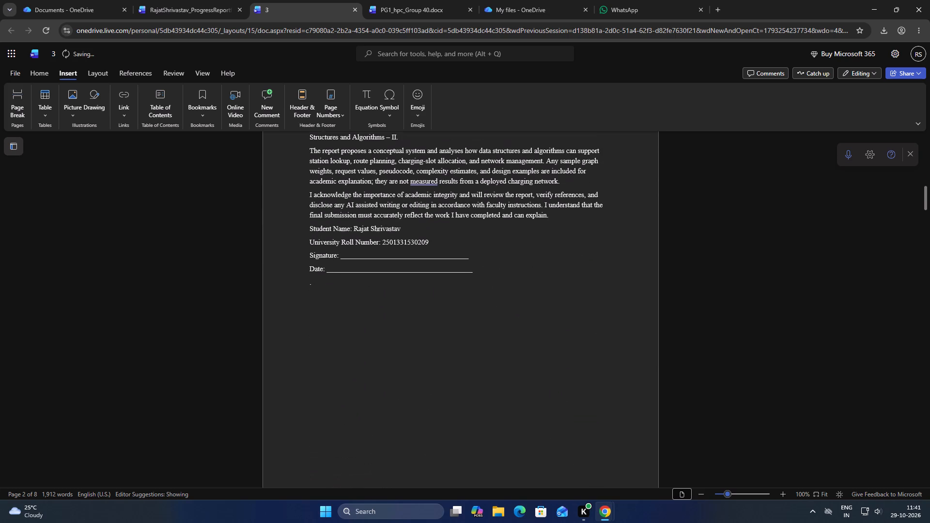
pyautogui.press('Return')
pyautogui.press('BackSpace')
pyautogui.press('BackSpace')
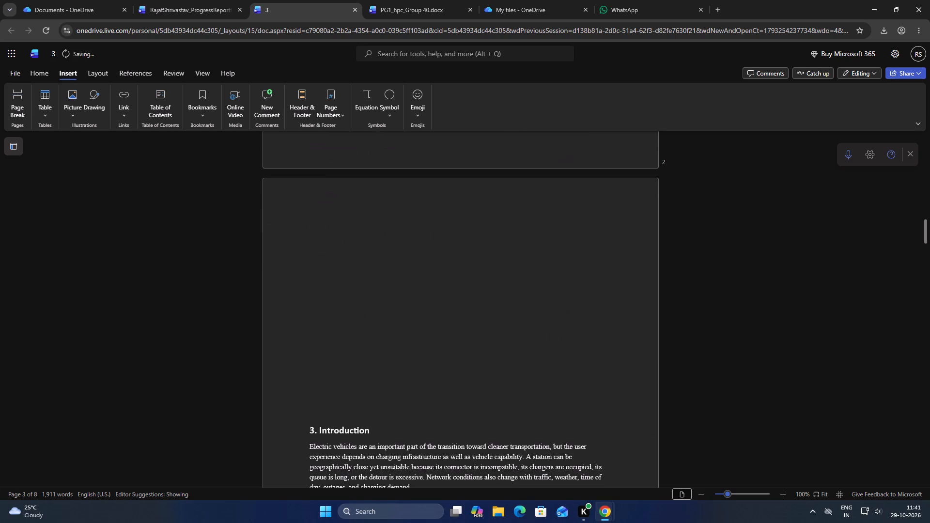
pyautogui.press('BackSpace')
# Try to fine-tune the blank lines above 3. Introduction so that the heading starts at the top of a page.
pyautogui.press('Up')
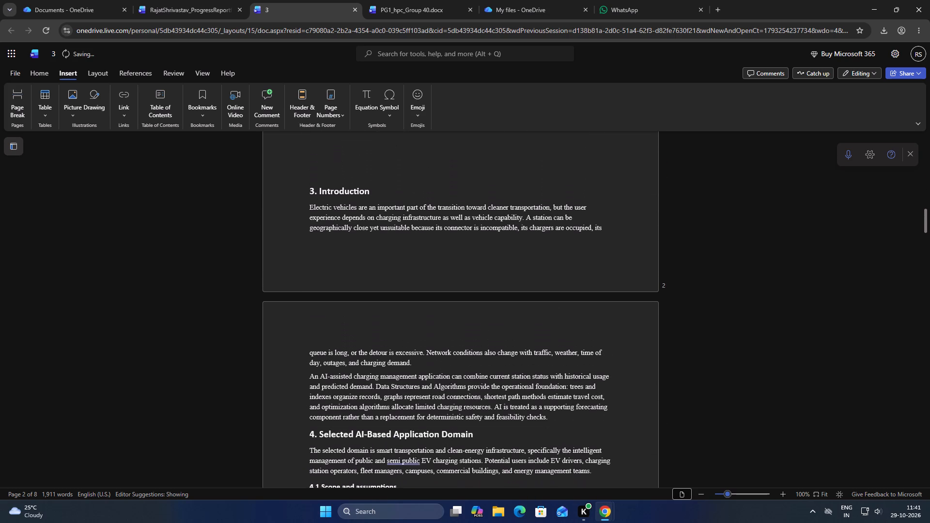
pyautogui.press('Return')
pyautogui.press('Return')
pyautogui.press('BackSpace')
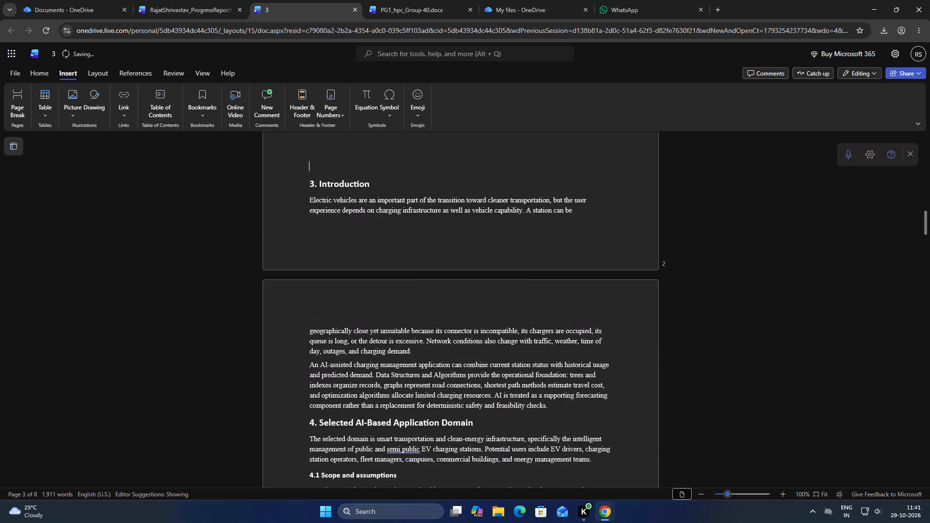
pyautogui.press('Return')
pyautogui.press('BackSpace')
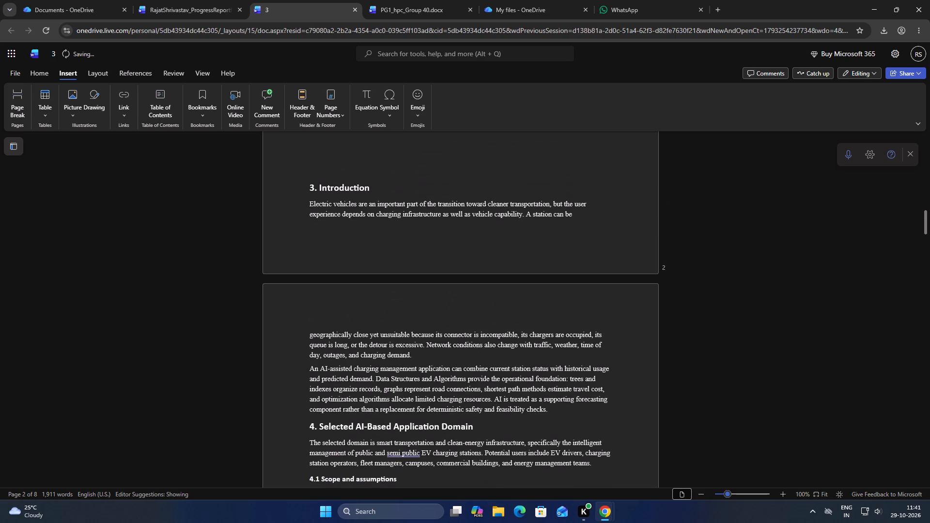
pyautogui.press('Up')
pyautogui.press('Return')
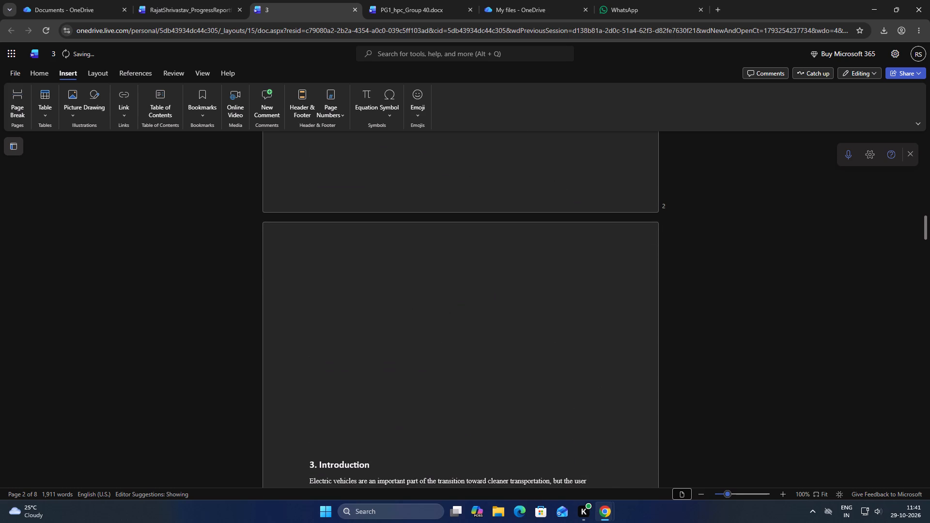
pyautogui.press('BackSpace')
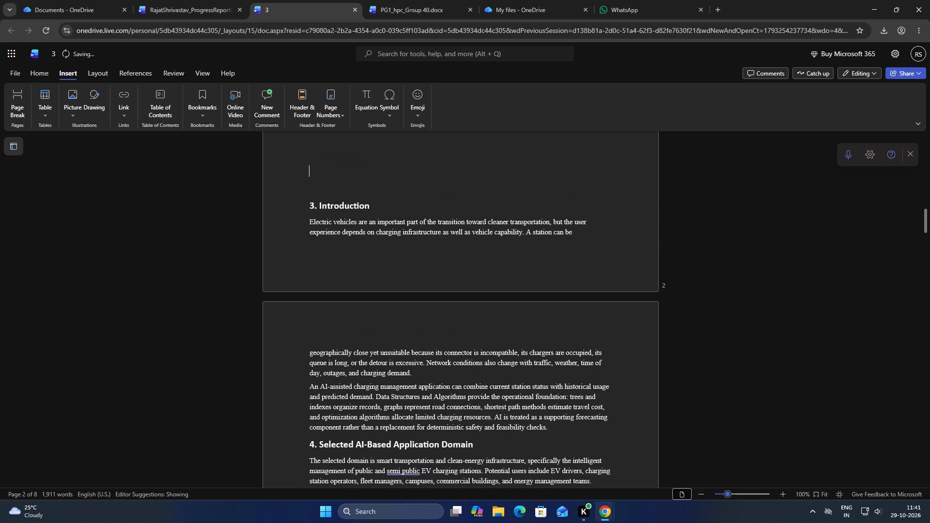
pyautogui.press('Down')
pyautogui.press('Down')
pyautogui.press('Return')
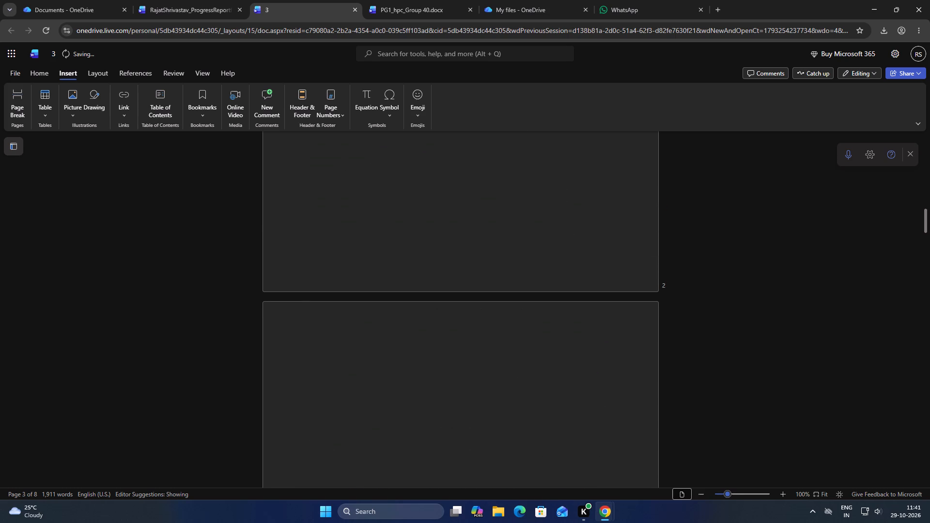
pyautogui.press('BackSpace')
pyautogui.press('Up')
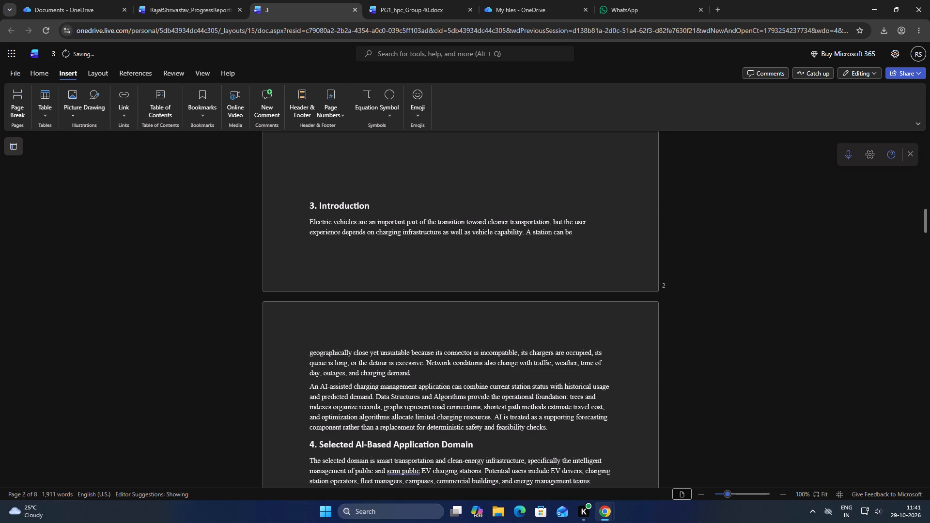
pyautogui.press('Return')
pyautogui.press('BackSpace')
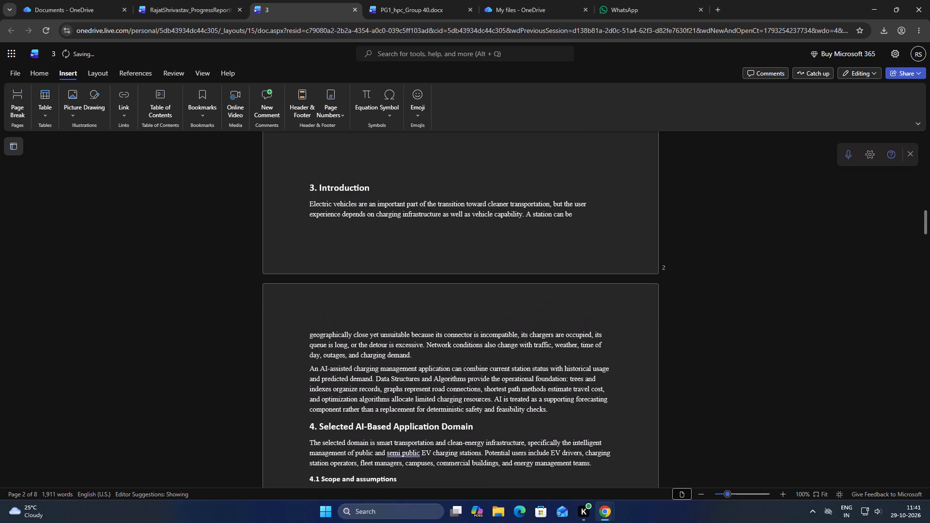
pyautogui.press('Down')
pyautogui.press('Return')
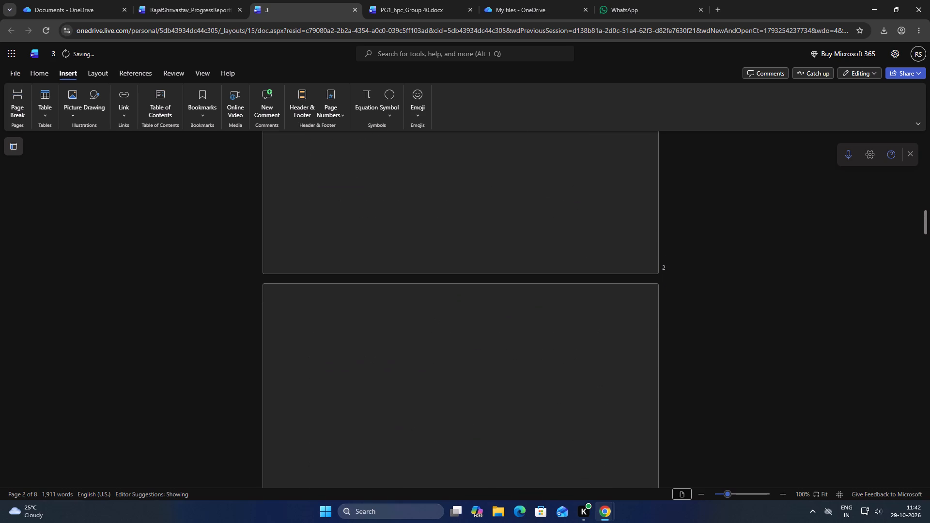
pyautogui.press('BackSpace')
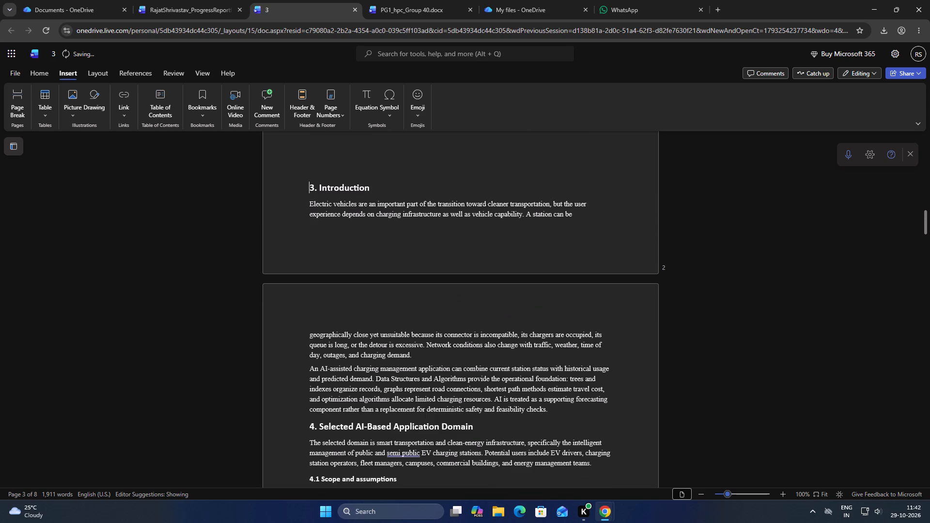
# Examine the pasted cover table, the Student Declaration and the spacing before 3. Introduction in the new document.
pyautogui.scroll(1, 340, 60)
pyautogui.scroll(2, 374, 207)
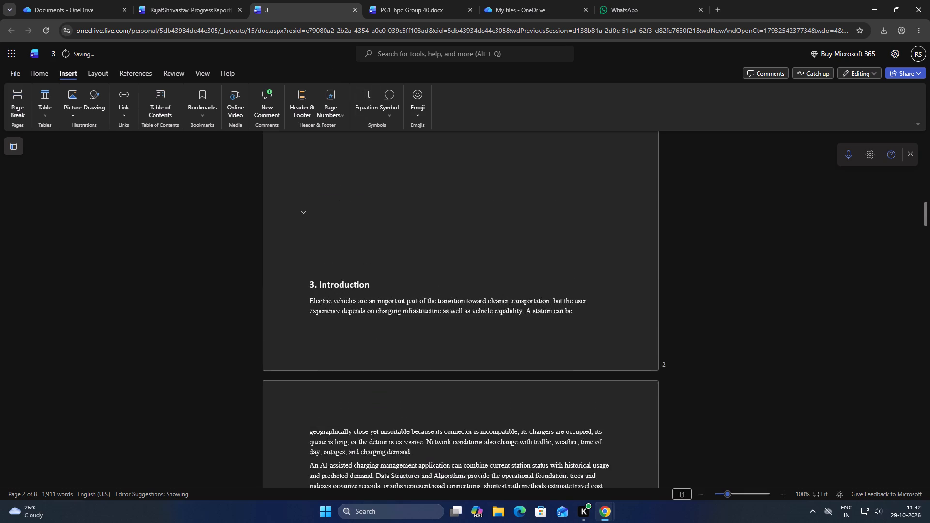
pyautogui.scroll(12, 375, 205)
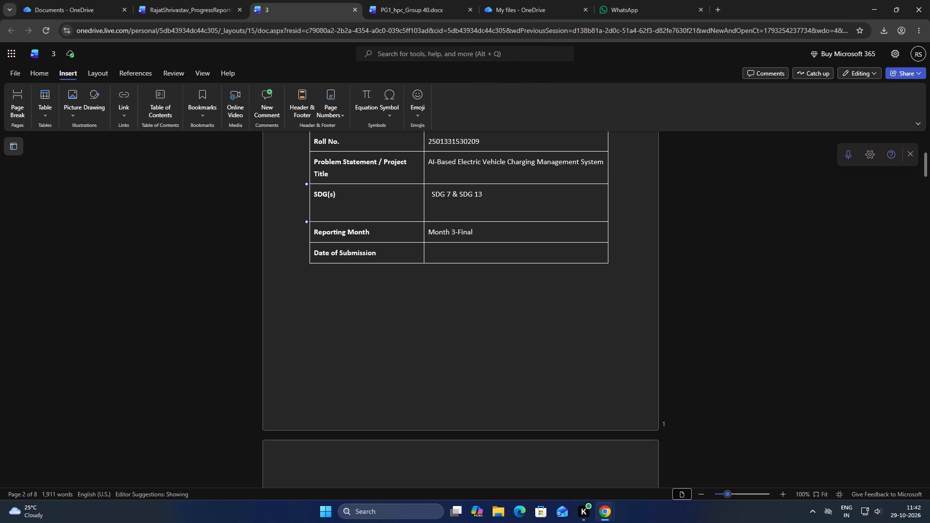
pyautogui.scroll(-4, 457, 296)
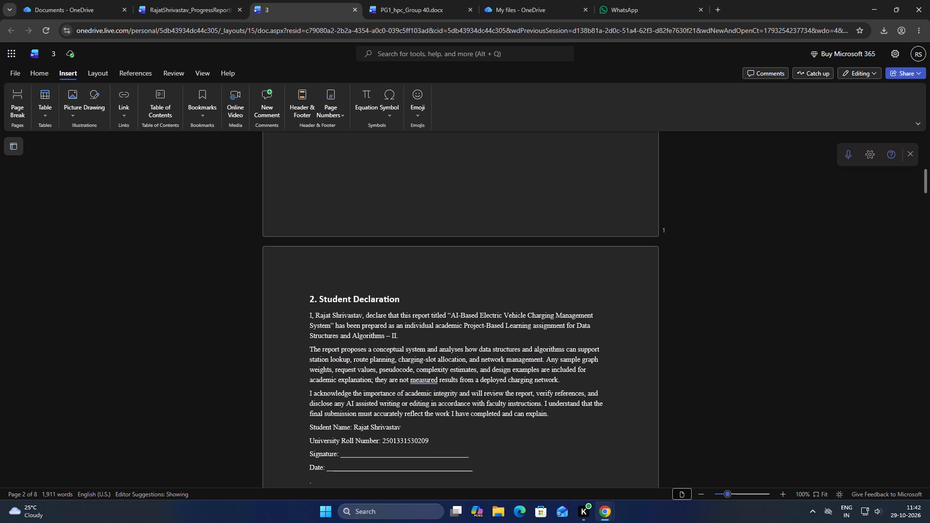
pyautogui.scroll(-6, 353, 276)
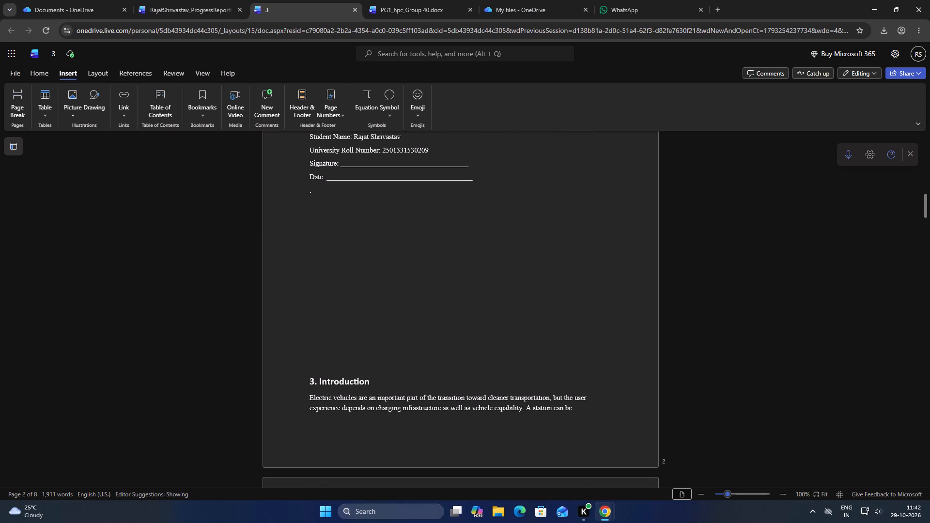
# Copy the Executive Summary section, including its Keywords, from the final progress report.
pyautogui.click(211, 0)
pyautogui.scroll(-3, 462, 328)
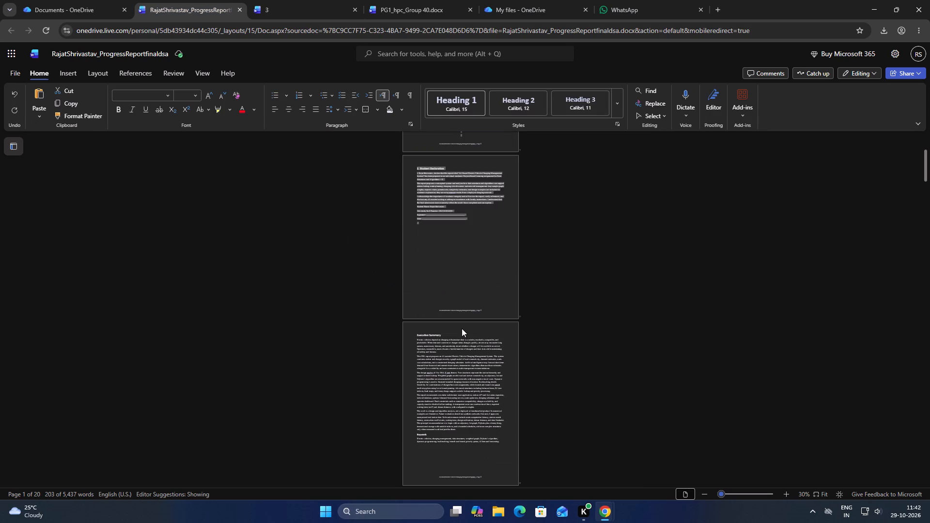
pyautogui.click(416, 334)
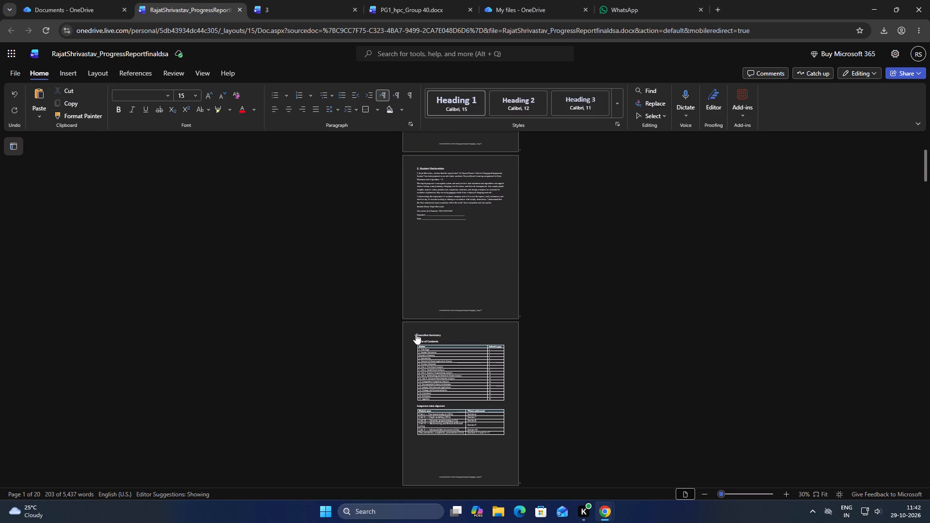
pyautogui.click(414, 334)
pyautogui.moveTo(417, 332); pyautogui.dragTo(428, 334)
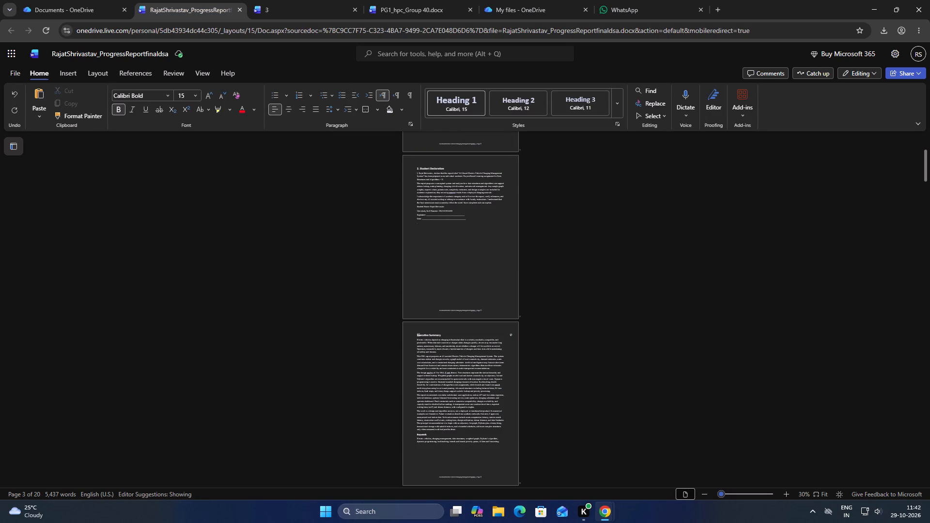
pyautogui.moveTo(428, 334); pyautogui.dragTo(509, 446)
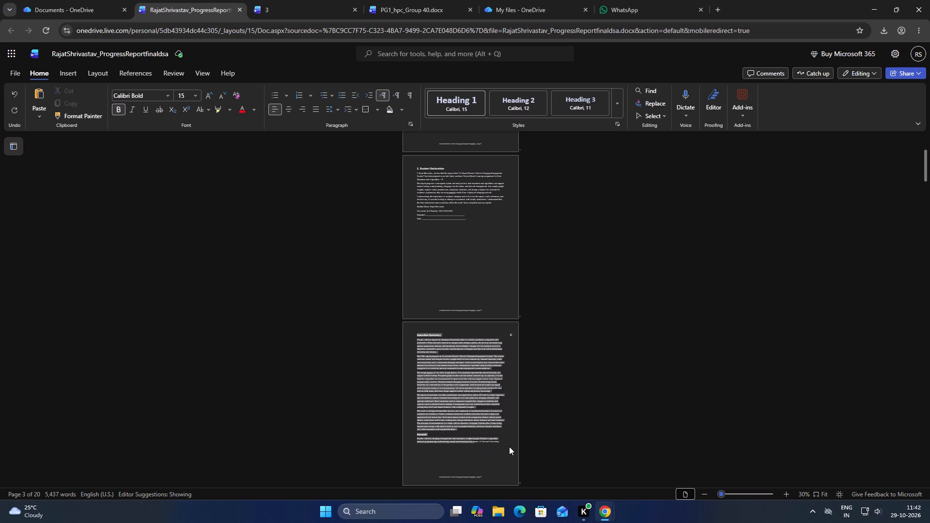
pyautogui.moveTo(509, 446); pyautogui.dragTo(509, 443)
pyautogui.hotkey('ctrl', 'c')
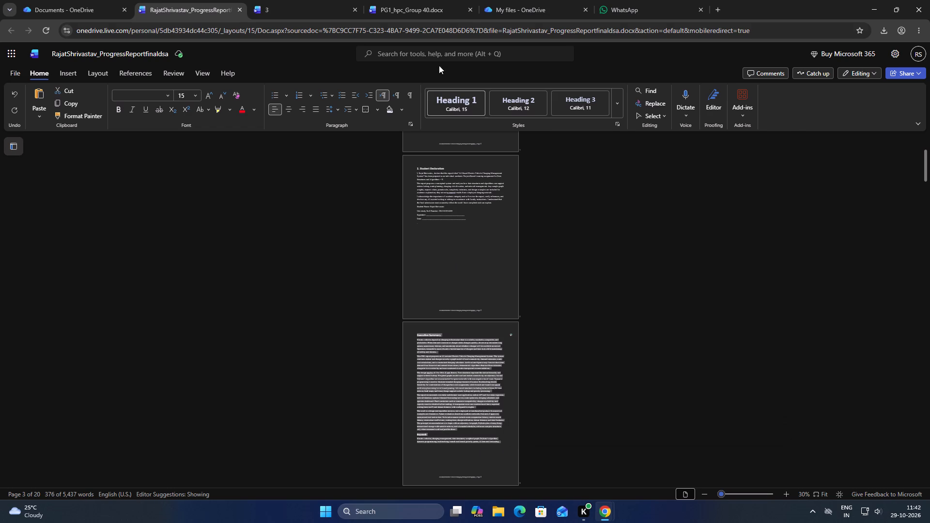
# Paste the copied Executive Summary and Keywords before the 3. Introduction heading in the new document.
pyautogui.click(267, 3)
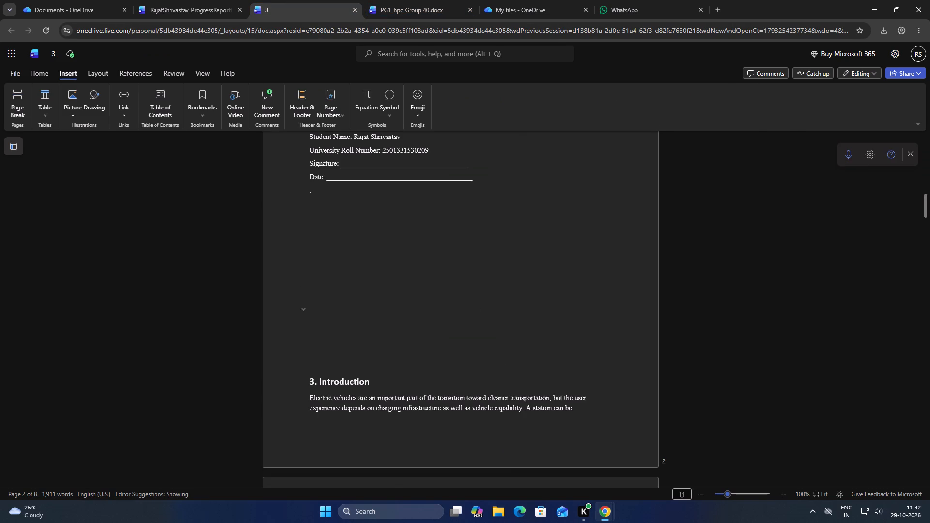
pyautogui.click(345, 261)
pyautogui.click(310, 347)
pyautogui.hotkey('ctrl', 'v')
pyautogui.scroll(6, 349, 333)
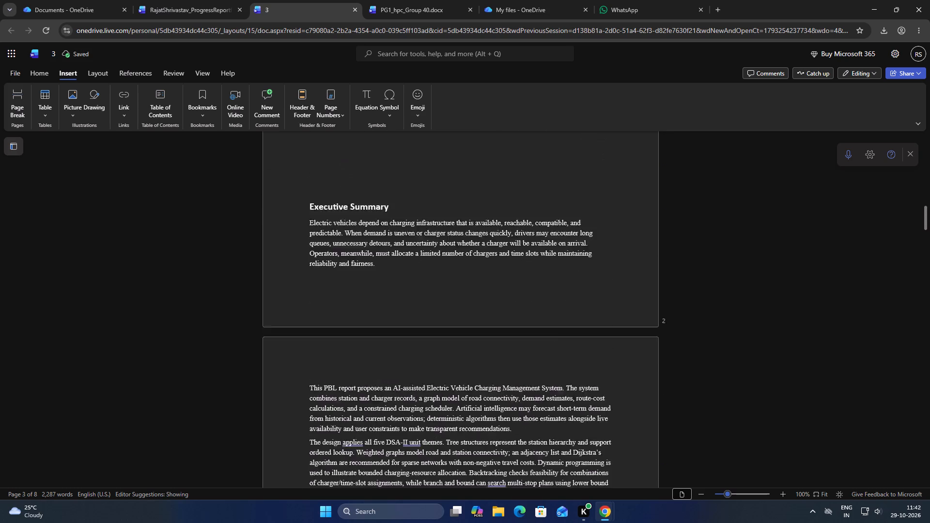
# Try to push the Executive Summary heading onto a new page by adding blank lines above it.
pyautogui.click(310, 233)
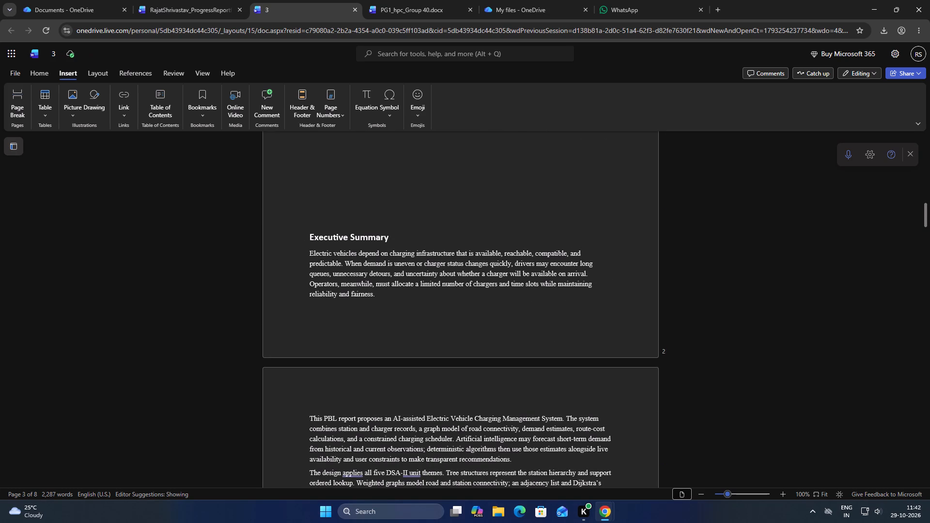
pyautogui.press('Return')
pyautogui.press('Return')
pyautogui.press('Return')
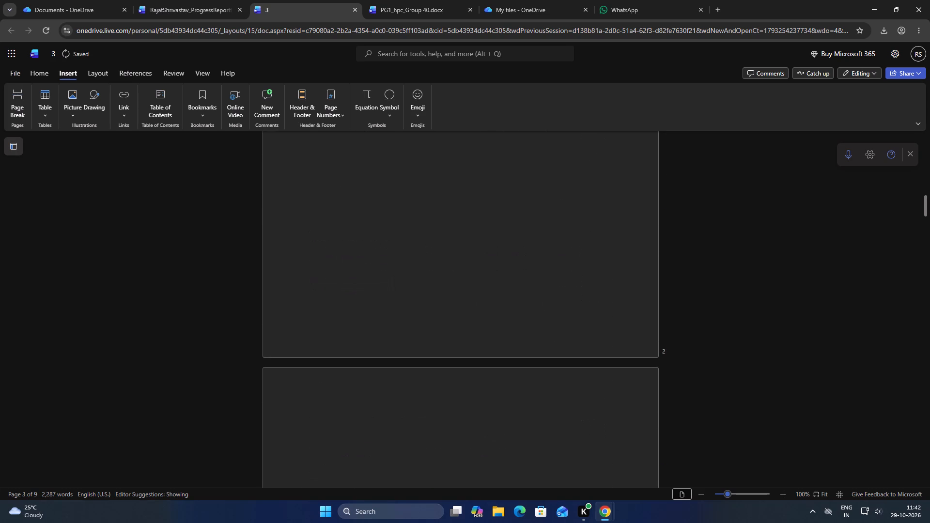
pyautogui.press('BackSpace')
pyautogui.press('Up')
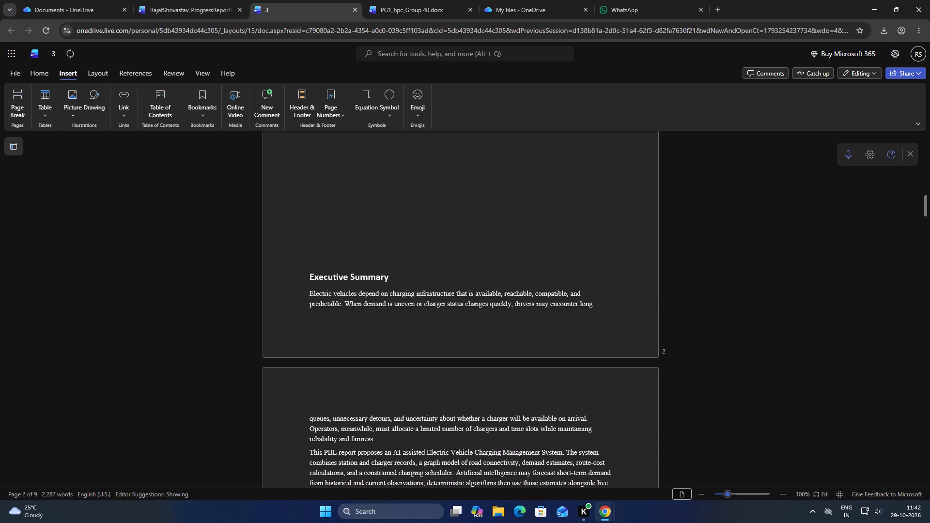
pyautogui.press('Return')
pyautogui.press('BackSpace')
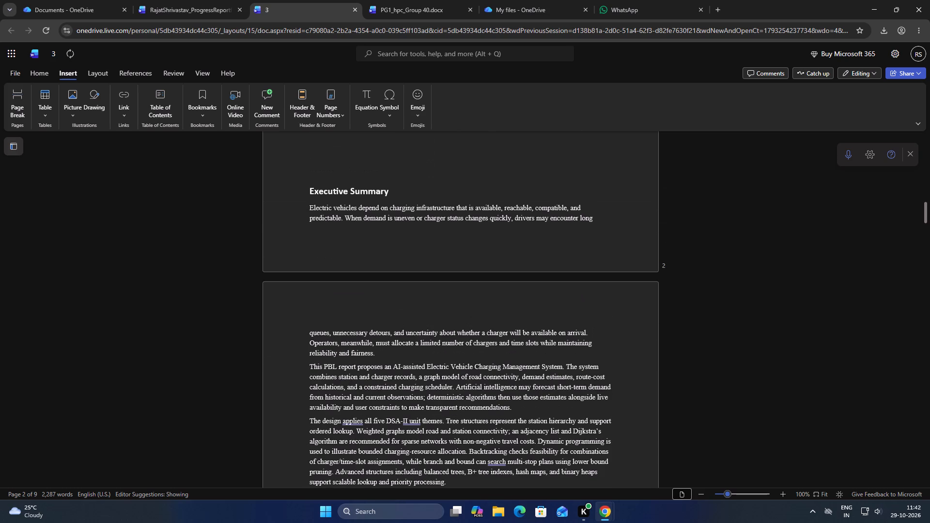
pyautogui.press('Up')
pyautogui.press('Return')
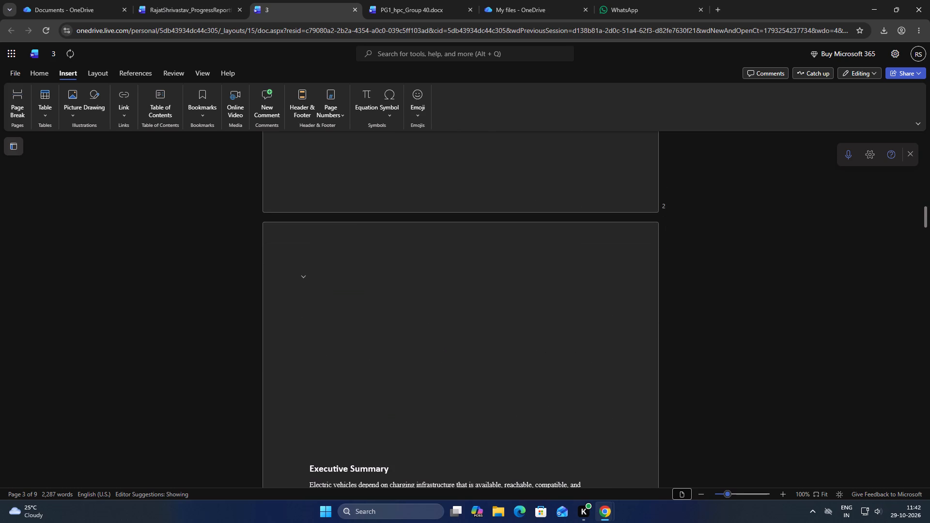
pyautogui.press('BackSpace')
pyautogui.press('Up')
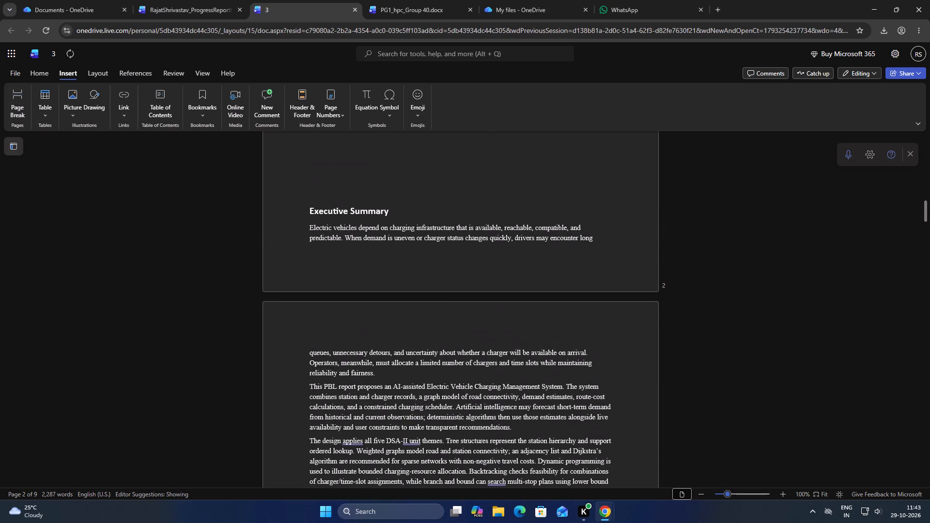
# Delete the stray period and the surplus blank lines just below the Student Declaration's Date line.
pyautogui.press('Up')
pyautogui.press('Up')
pyautogui.press('Up')
pyautogui.press('Up')
pyautogui.press('Up')
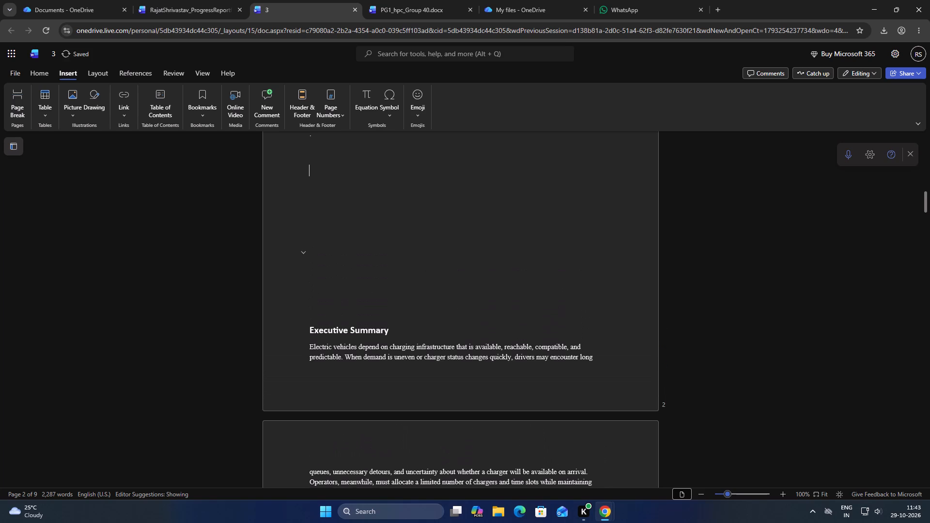
pyautogui.press('Return')
pyautogui.press('BackSpace')
pyautogui.press('BackSpace')
pyautogui.press('BackSpace')
pyautogui.press('BackSpace')
pyautogui.press('BackSpace')
pyautogui.press('BackSpace')
pyautogui.press('BackSpace')
pyautogui.press('BackSpace')
pyautogui.press('BackSpace')
pyautogui.press('BackSpace')
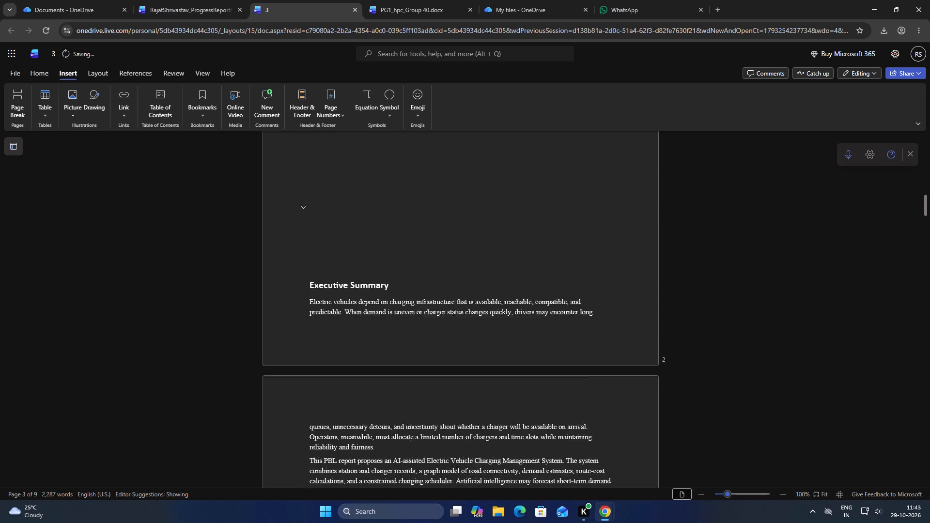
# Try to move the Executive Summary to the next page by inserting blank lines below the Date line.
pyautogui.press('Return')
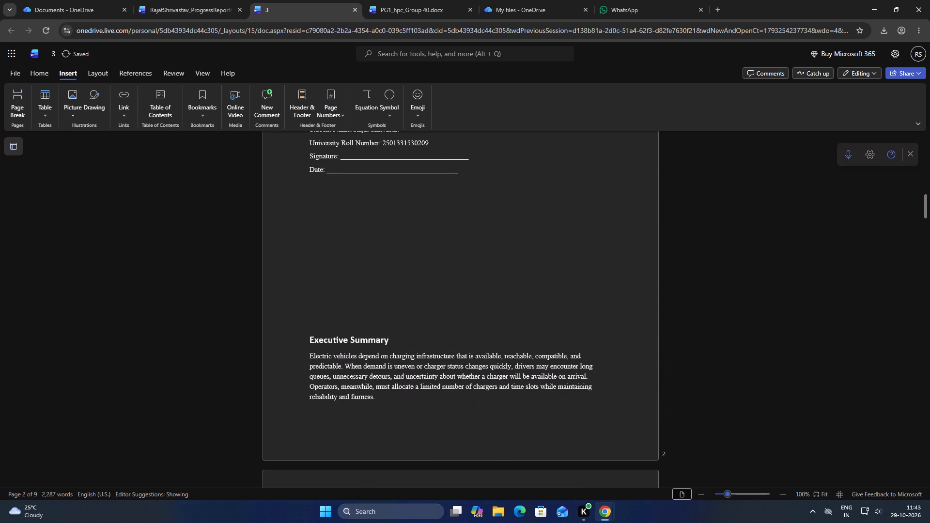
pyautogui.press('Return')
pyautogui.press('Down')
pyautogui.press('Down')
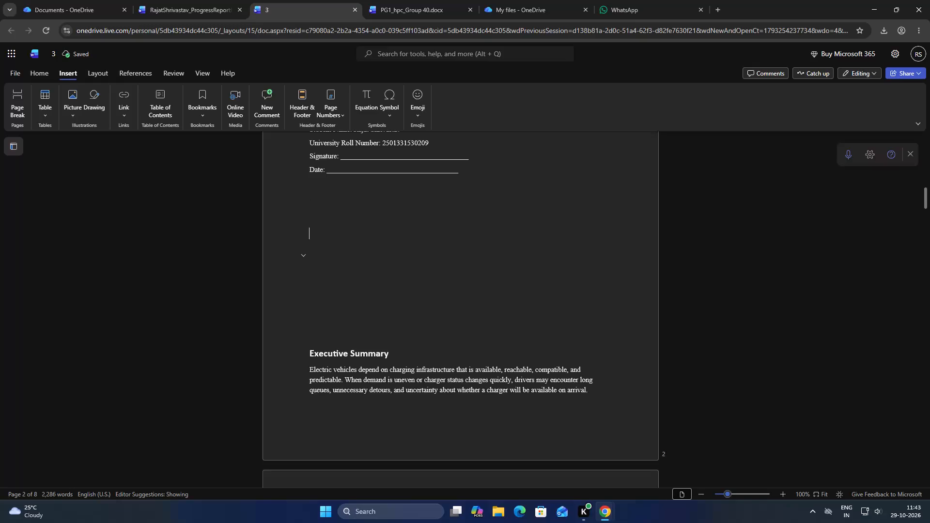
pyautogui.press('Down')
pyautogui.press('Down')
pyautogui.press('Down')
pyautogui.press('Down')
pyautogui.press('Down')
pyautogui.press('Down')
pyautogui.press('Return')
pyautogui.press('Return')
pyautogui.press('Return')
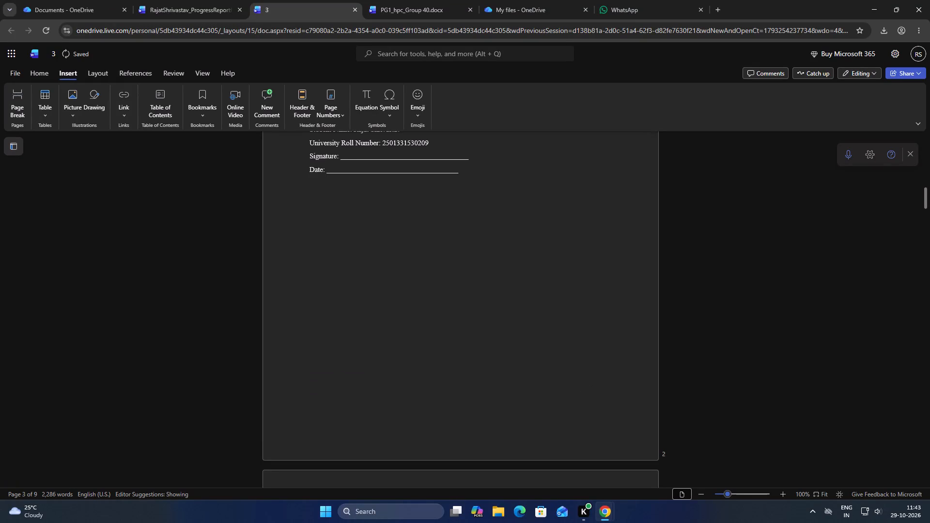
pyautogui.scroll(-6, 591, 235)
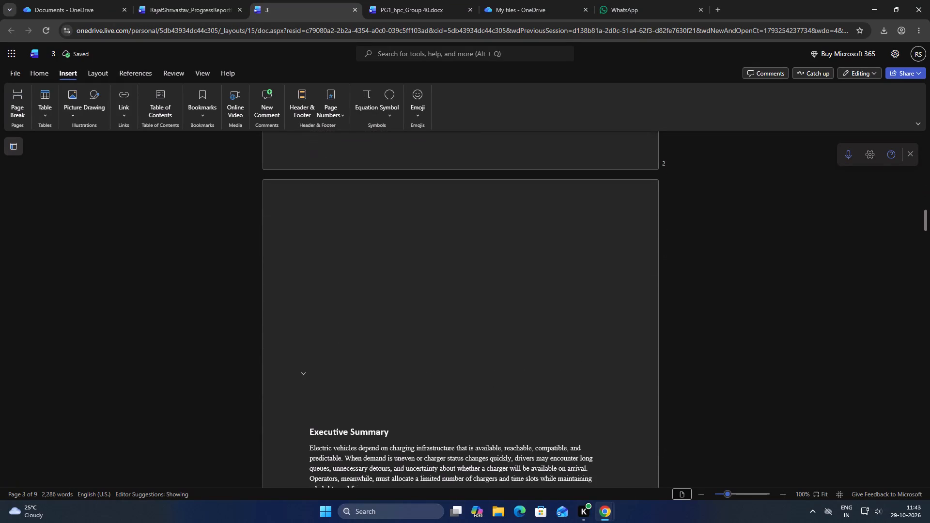
# Remove the blank lines between the Date line and the Executive Summary heading.
pyautogui.click(339, 410)
pyautogui.press('BackSpace')
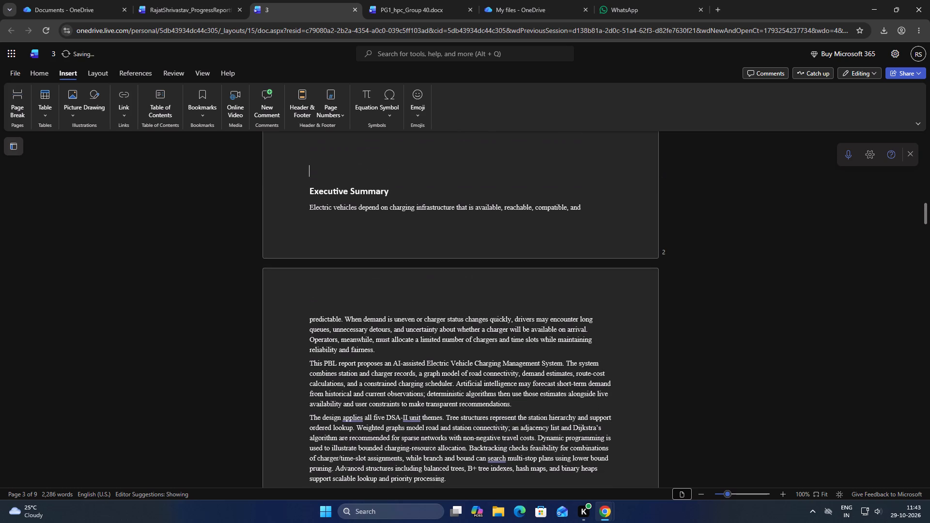
pyautogui.press('BackSpace')
pyautogui.press('BackSpace')
pyautogui.press('BackSpace')
pyautogui.press('BackSpace')
pyautogui.press('BackSpace')
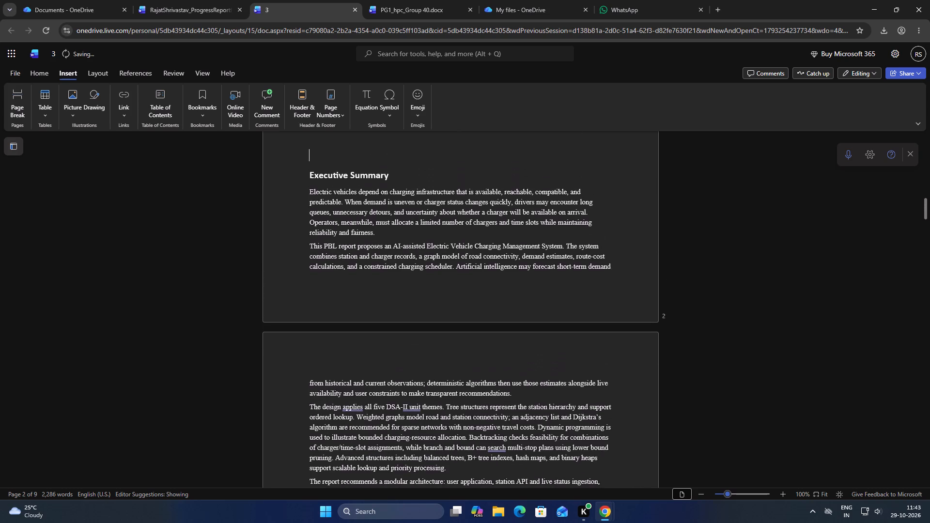
pyautogui.press('BackSpace')
pyautogui.press('BackSpace')
pyautogui.press('BackSpace')
pyautogui.press('BackSpace')
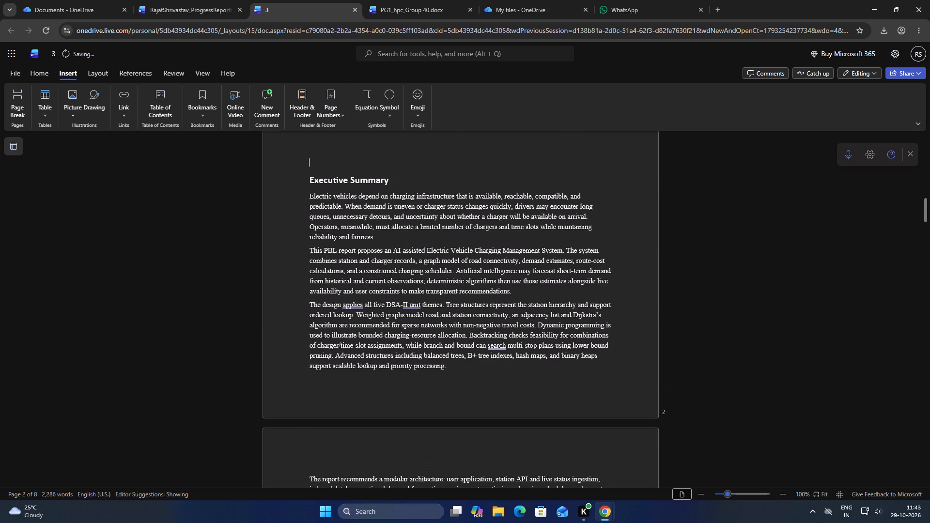
pyautogui.press('BackSpace')
pyautogui.press('BackSpace')
# Insert blank lines below the Date line so that the Executive Summary heading starts at the top of page 3.
pyautogui.press('Return')
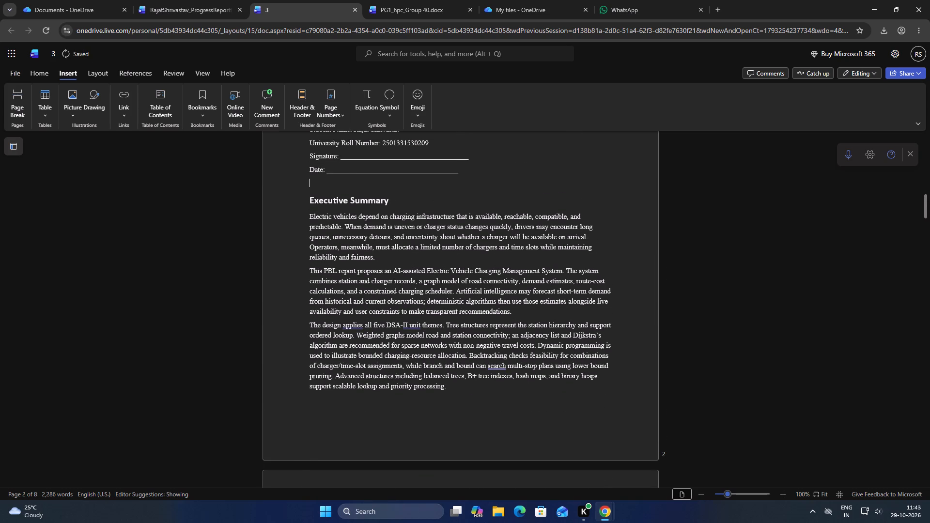
pyautogui.press('Return')
pyautogui.press('Return')
pyautogui.press('Return')
pyautogui.press('Return')
pyautogui.press('Return')
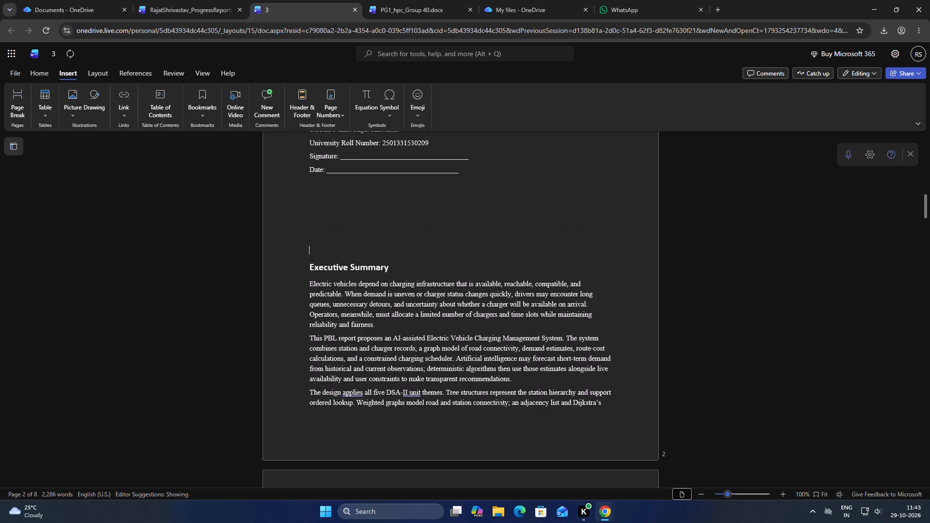
pyautogui.press('Return')
pyautogui.press('Return')
pyautogui.press('Return')
pyautogui.press('Return')
pyautogui.press('Return')
pyautogui.press('Return')
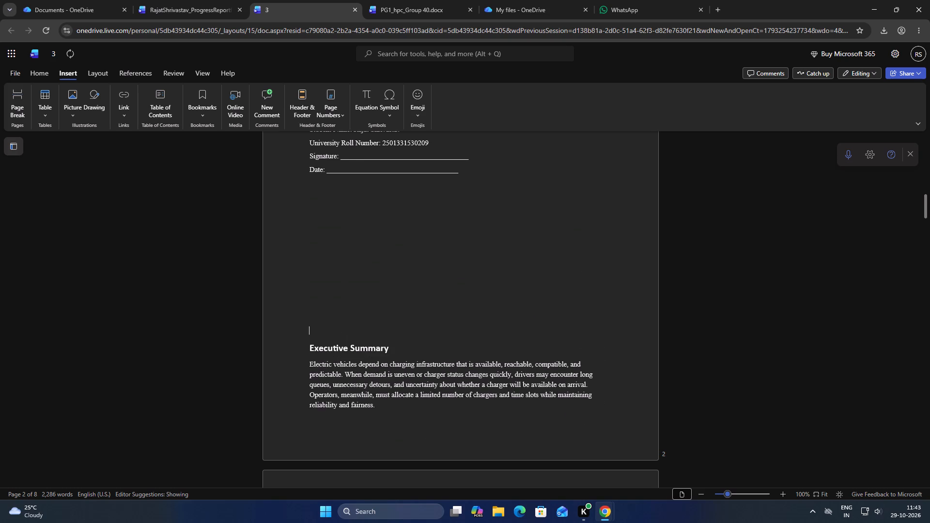
pyautogui.press('Return')
pyautogui.press('Return')
pyautogui.press('Return')
# Remove the surplus blank lines above 3. Introduction so that the heading starts at the top of page 4.
pyautogui.scroll(-2, 523, 221)
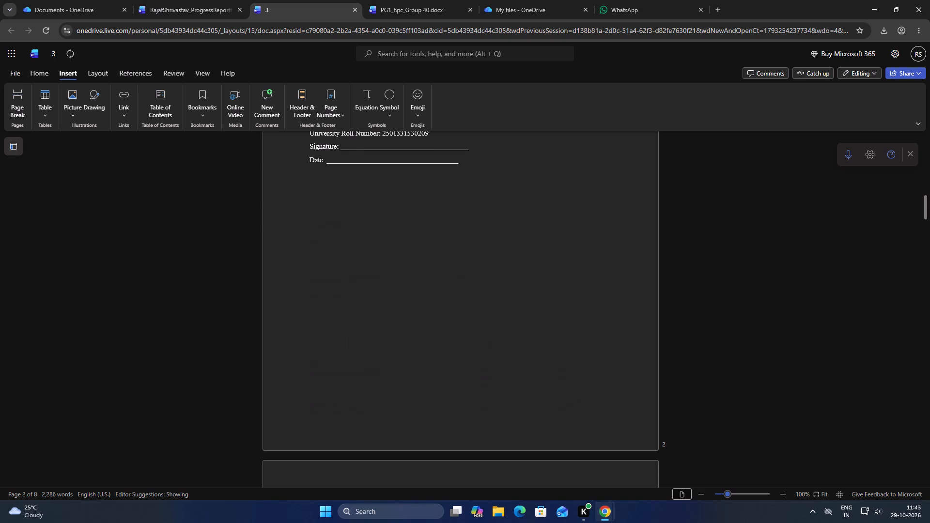
pyautogui.scroll(-2, 523, 221)
pyautogui.scroll(6, 476, 252)
pyautogui.scroll(-4, 476, 252)
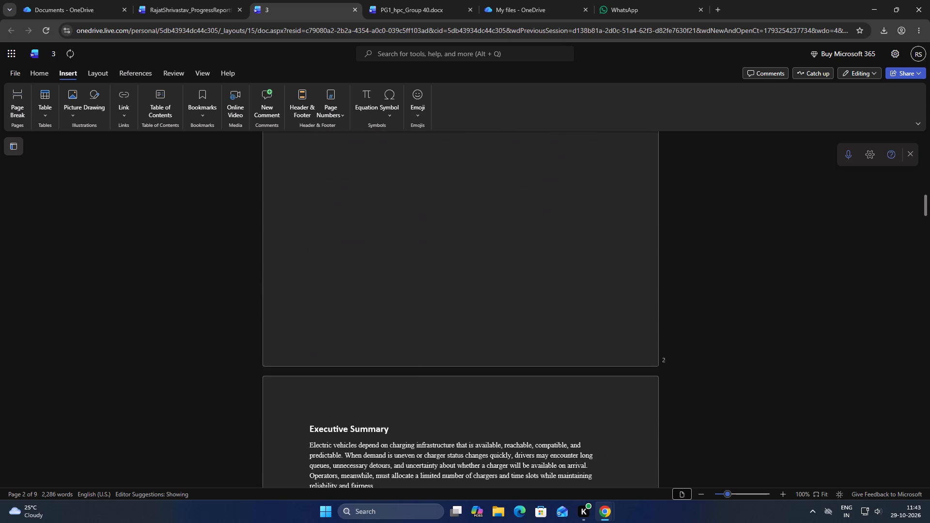
pyautogui.scroll(-13, 476, 252)
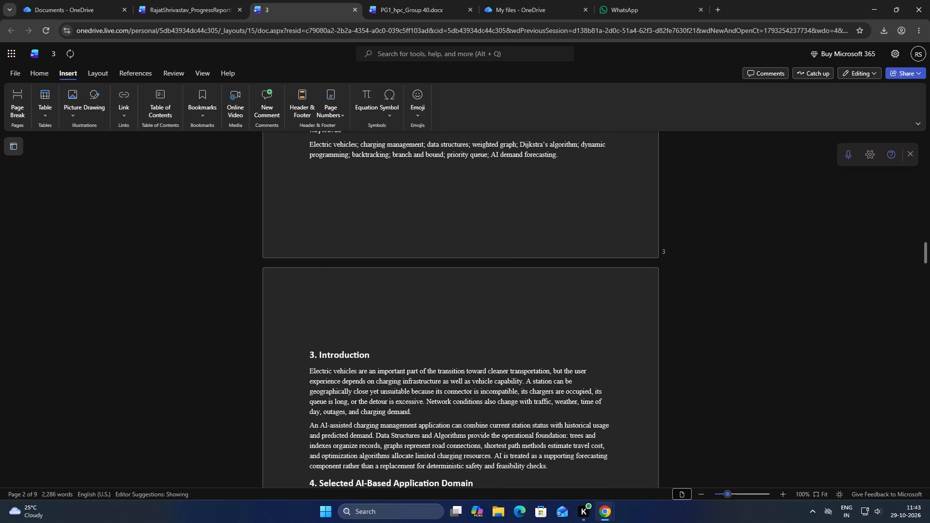
pyautogui.click(304, 335)
pyautogui.press('BackSpace')
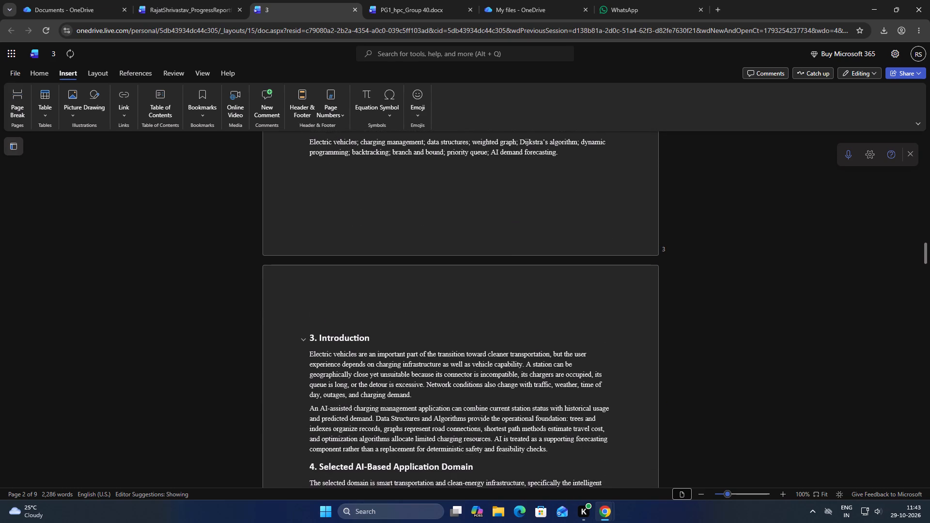
pyautogui.press('BackSpace')
pyautogui.press('Return')
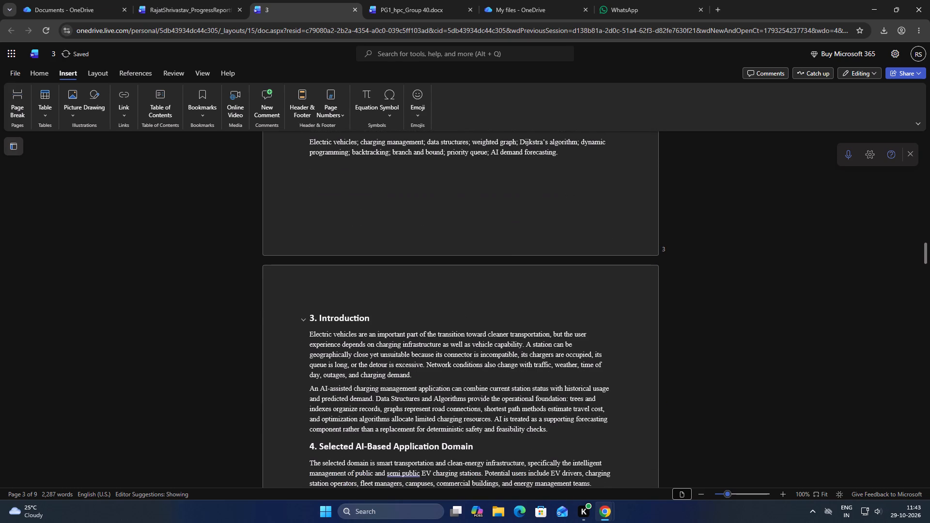
# Examine the layout of sections 3 to 7 in the new document, including tables and page breaks.
pyautogui.scroll(-13, 420, 356)
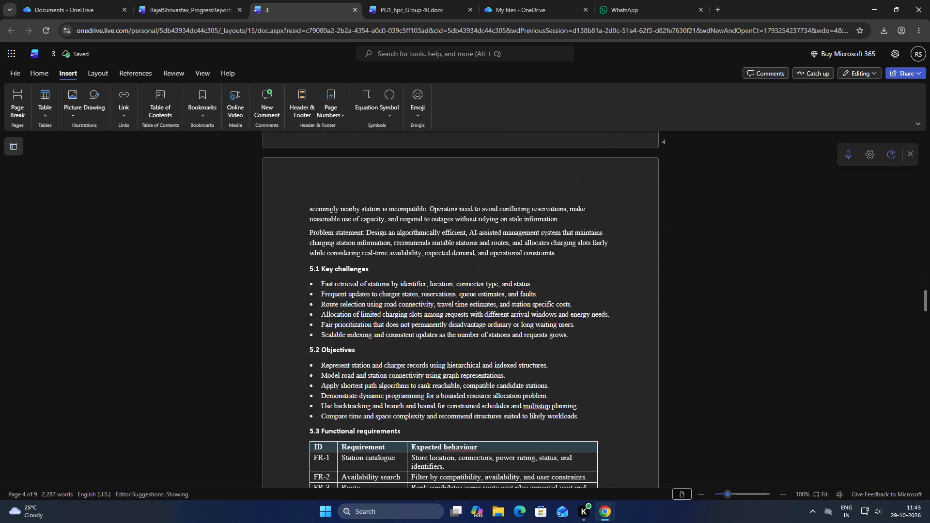
pyautogui.scroll(-9, 425, 319)
pyautogui.scroll(-12, 425, 319)
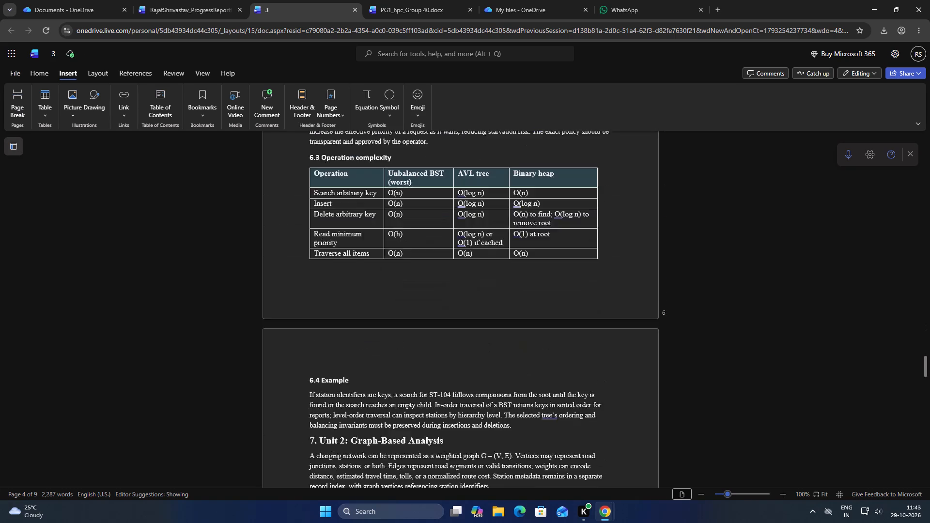
# Examine the new document from sections 6 and 7 back to the cover page, checking tables, headings and page starts.
pyautogui.scroll(-11, 425, 319)
pyautogui.scroll(-14, 425, 319)
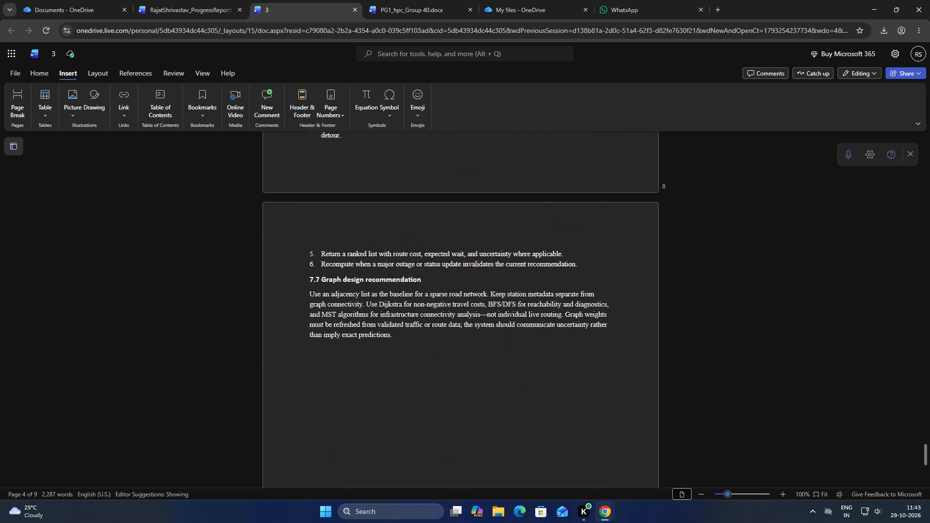
pyautogui.scroll(-8, 425, 319)
pyautogui.scroll(10, 425, 319)
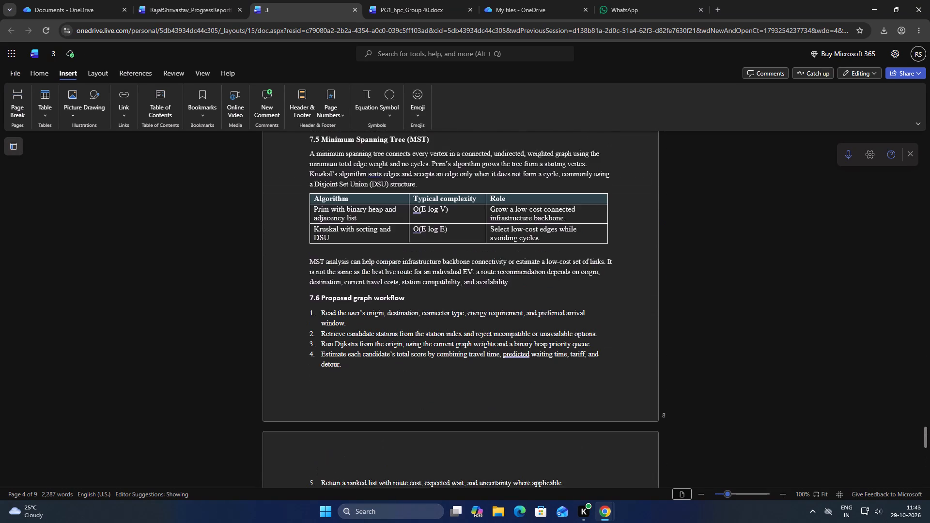
pyautogui.scroll(7, 425, 319)
pyautogui.scroll(18, 425, 319)
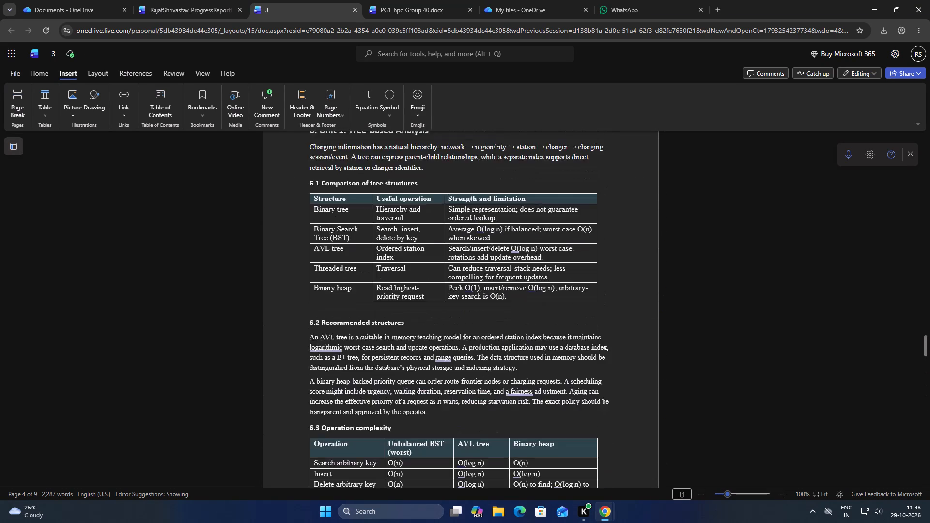
pyautogui.scroll(15, 425, 319)
pyautogui.scroll(6, 425, 319)
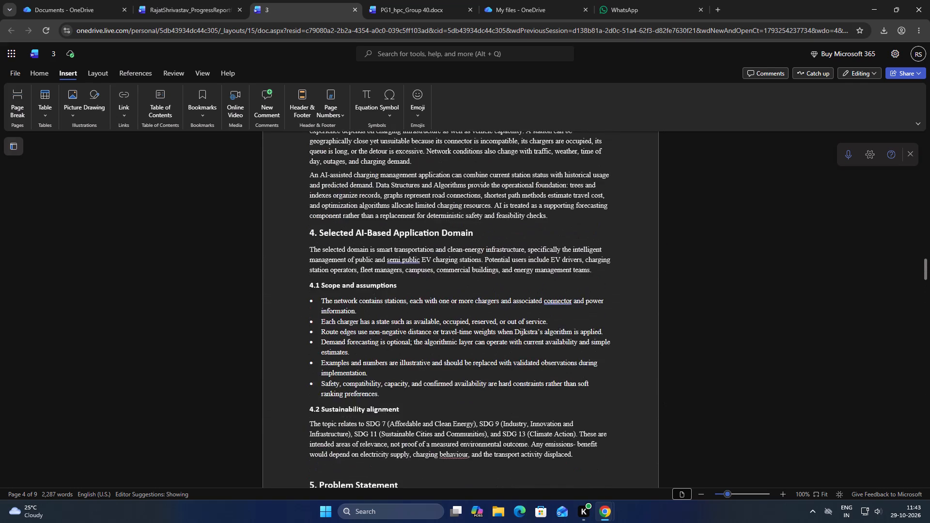
pyautogui.scroll(18, 425, 319)
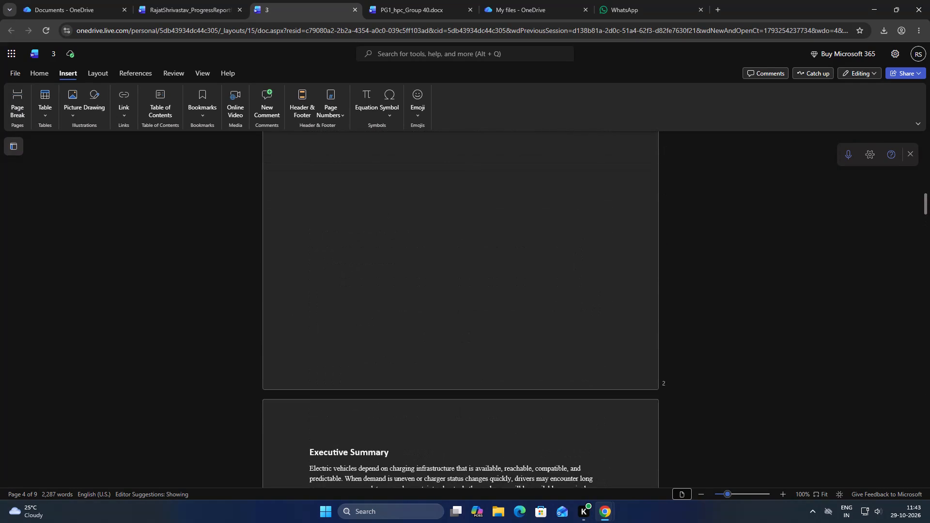
pyautogui.scroll(15, 425, 319)
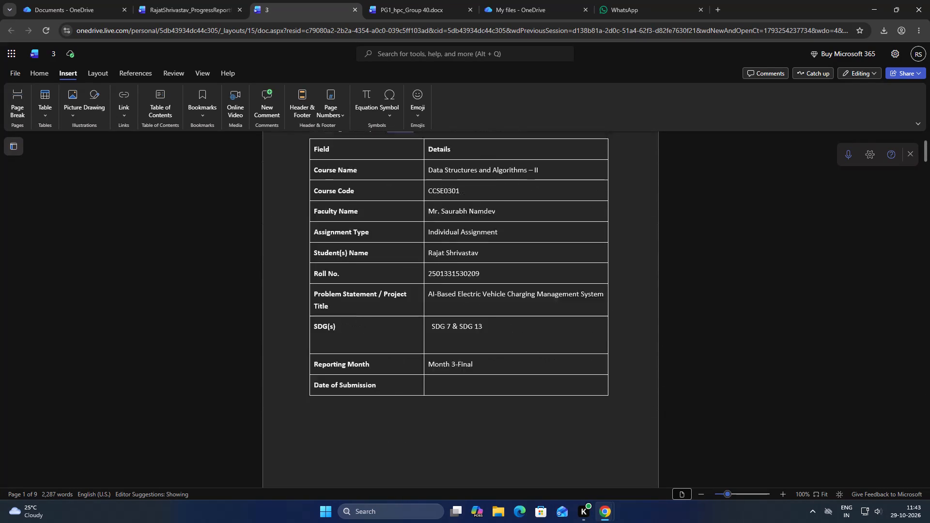
# Change the cover title's ending so that it reads "PBL Progress Report – 1st".
pyautogui.scroll(3, 435, 309)
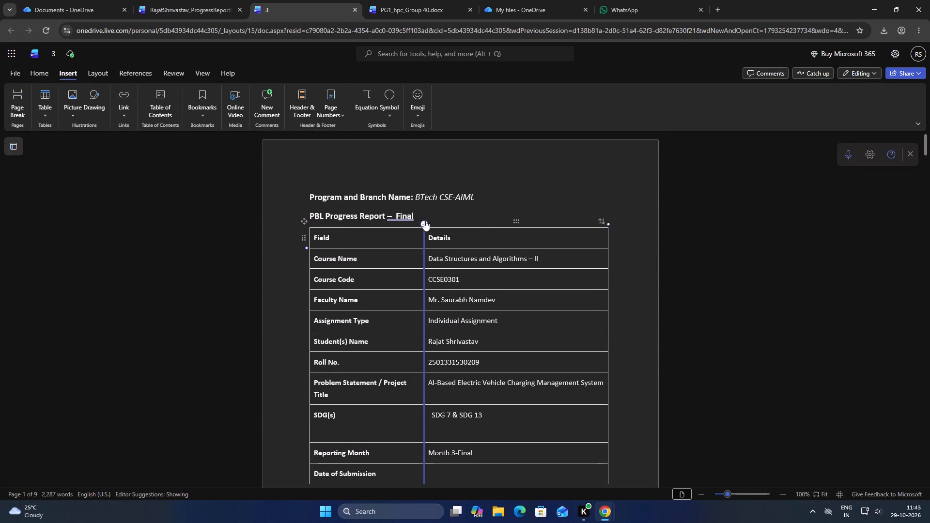
pyautogui.click(418, 216)
pyautogui.press('BackSpace')
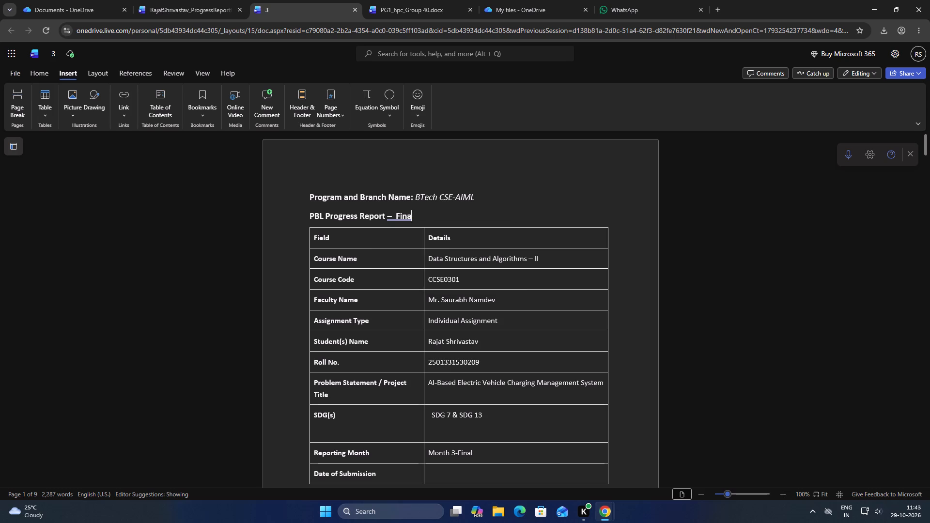
pyautogui.press('BackSpace')
pyautogui.press('BackSpace')
pyautogui.press('BackSpace')
pyautogui.press('BackSpace')
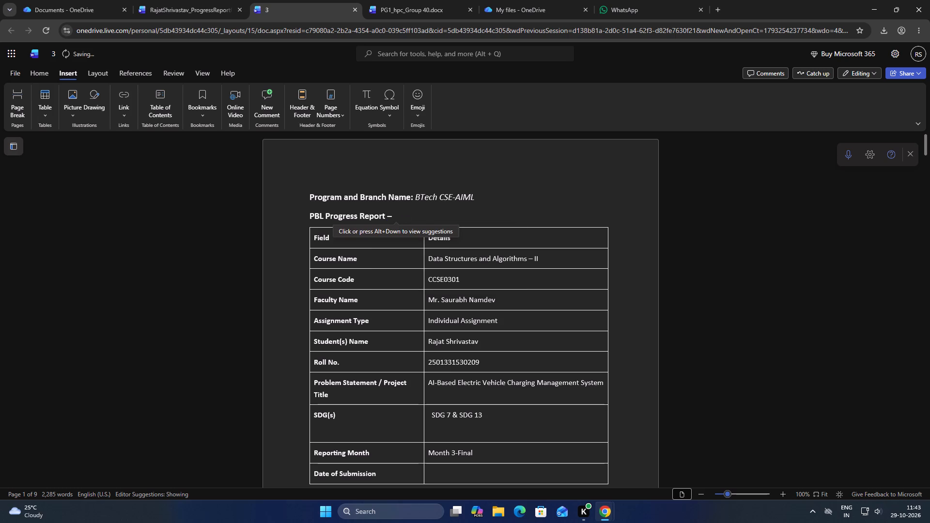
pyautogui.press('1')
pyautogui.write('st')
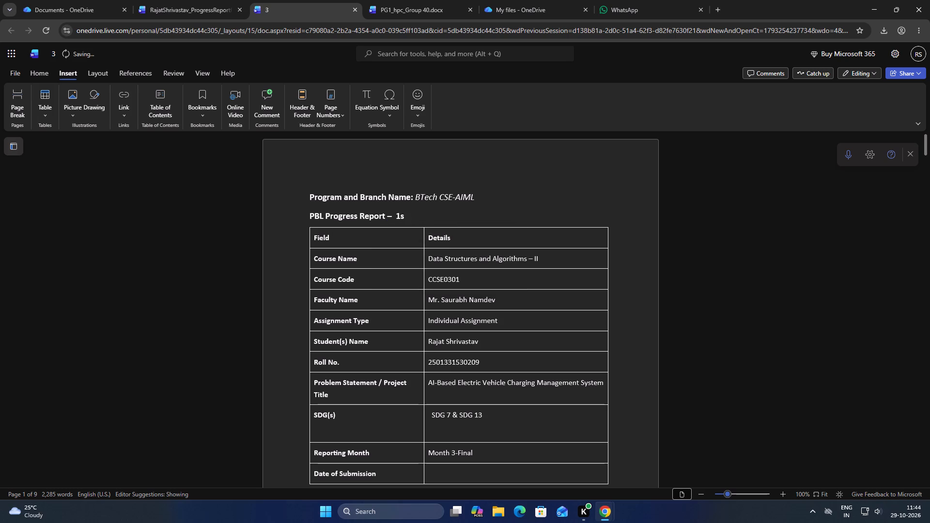
# Centre the "PBL Progress Report – 1st" title line above the cover details table.
pyautogui.moveTo(422, 214); pyautogui.dragTo(321, 215)
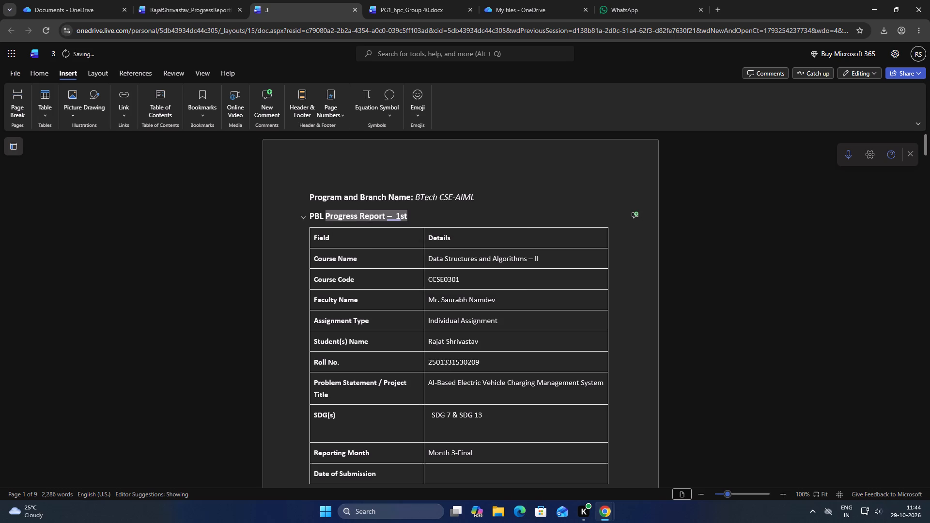
pyautogui.moveTo(321, 215); pyautogui.dragTo(304, 216)
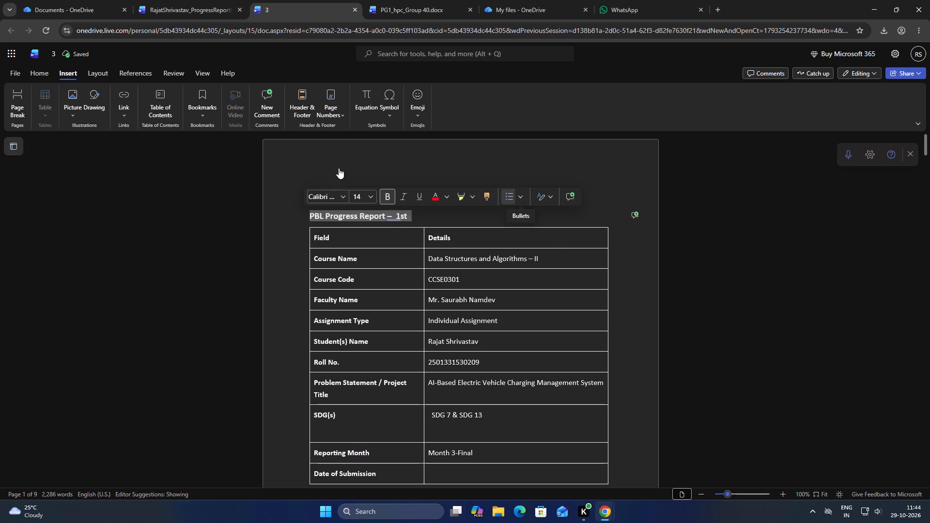
pyautogui.click(49, 72)
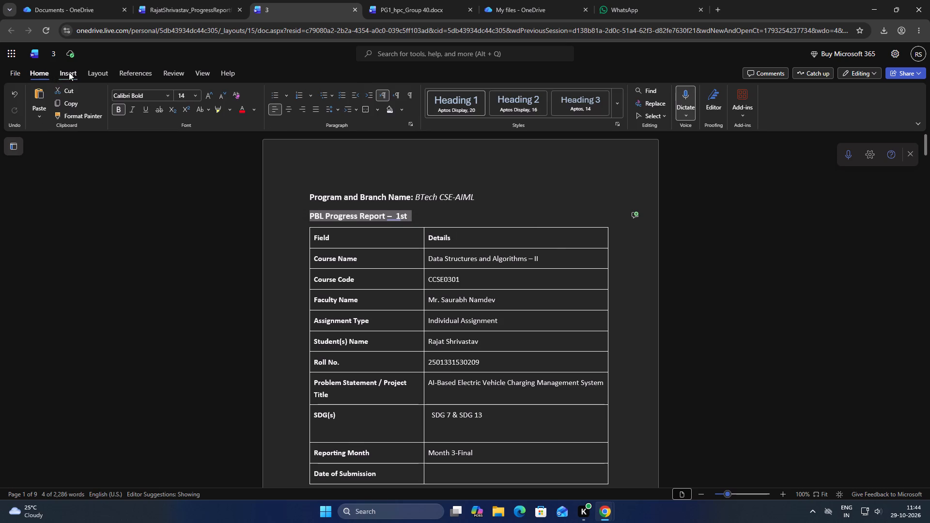
pyautogui.click(284, 110)
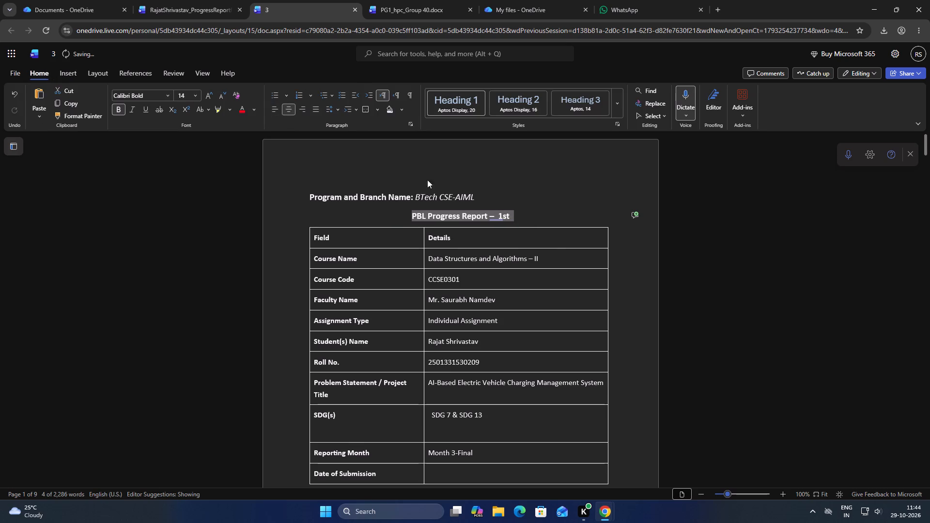
pyautogui.click(441, 180)
pyautogui.click(319, 176)
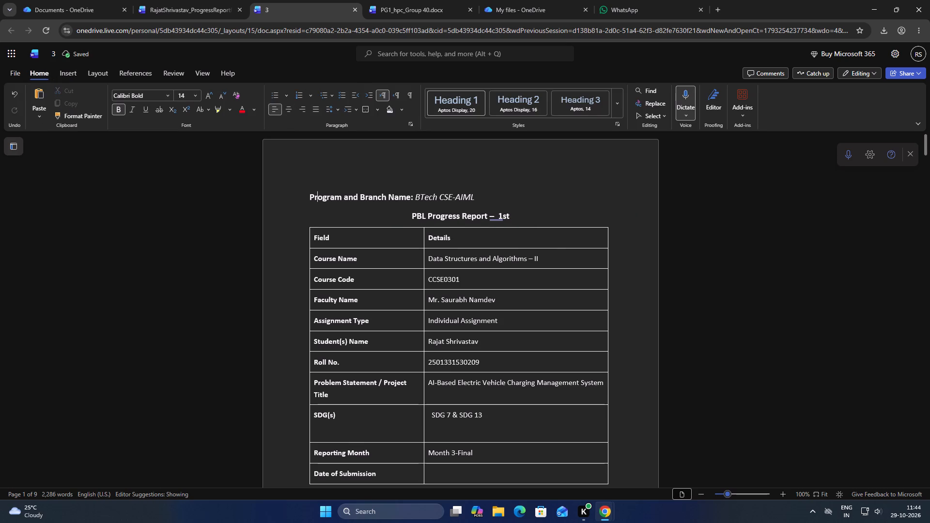
pyautogui.click(310, 184)
pyautogui.click(220, 13)
pyautogui.scroll(9, 455, 183)
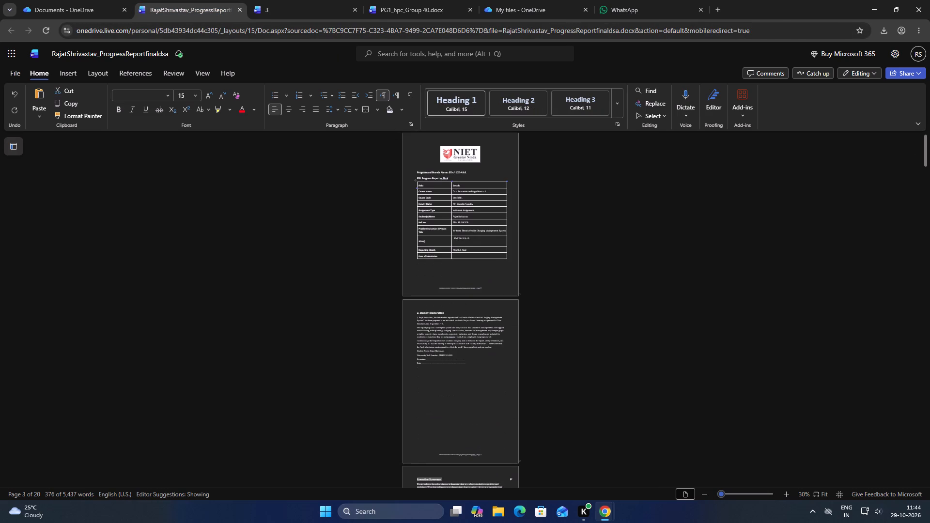
pyautogui.click(454, 157)
pyautogui.rightClick(454, 157)
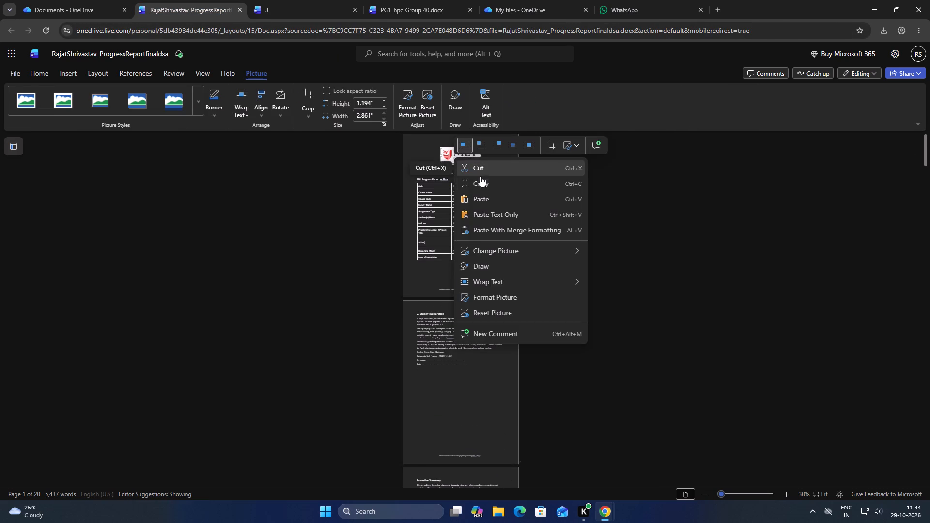
pyautogui.click(480, 177)
pyautogui.click(320, 3)
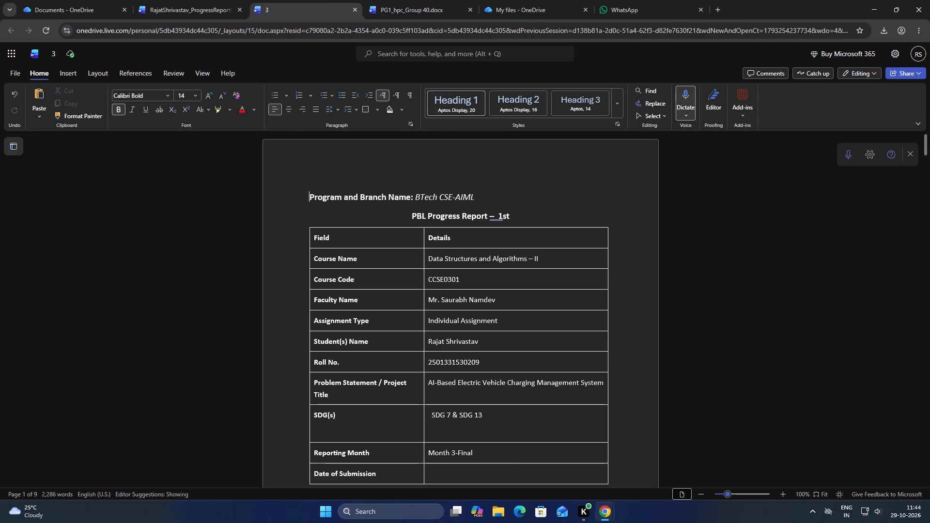
pyautogui.hotkey('ctrl', 'v')
# Shift the NIET logo along the Program and Branch Name line towards the centre of the cover page.
pyautogui.moveTo(379, 212); pyautogui.dragTo(379, 212)
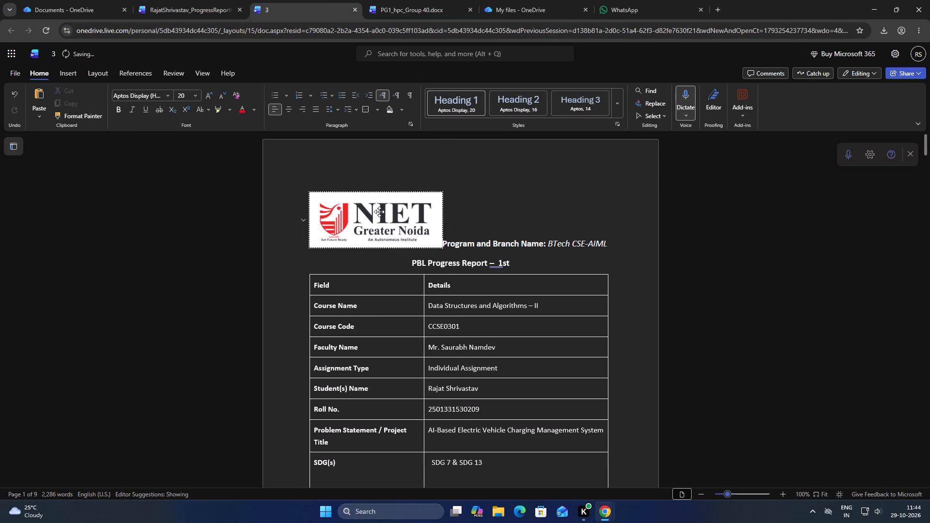
pyautogui.moveTo(379, 212); pyautogui.dragTo(449, 197)
pyautogui.moveTo(405, 211); pyautogui.dragTo(478, 211)
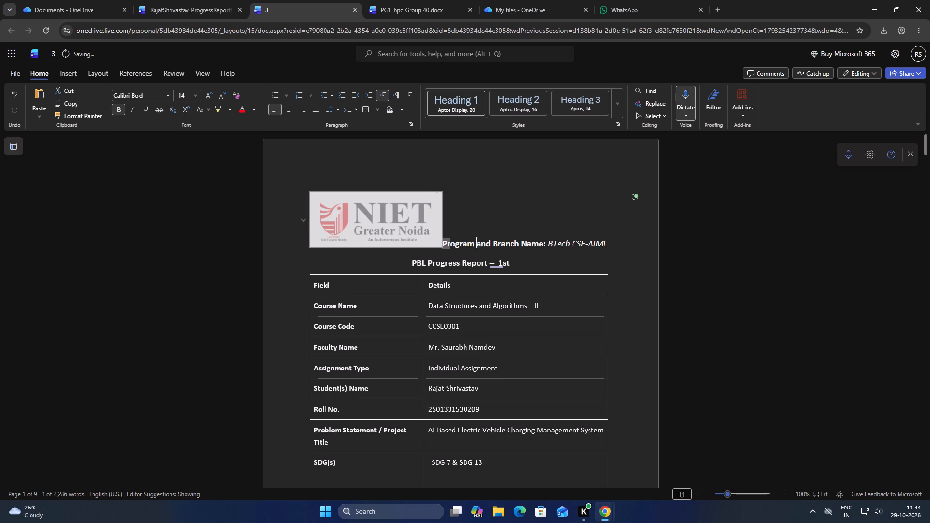
pyautogui.moveTo(478, 211); pyautogui.dragTo(481, 206)
pyautogui.moveTo(440, 213); pyautogui.dragTo(500, 195)
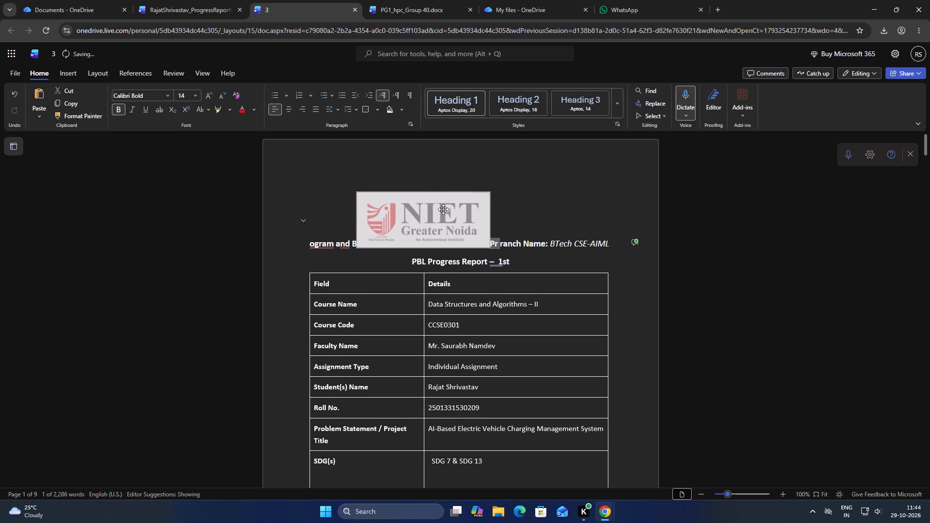
pyautogui.moveTo(446, 212); pyautogui.dragTo(473, 188)
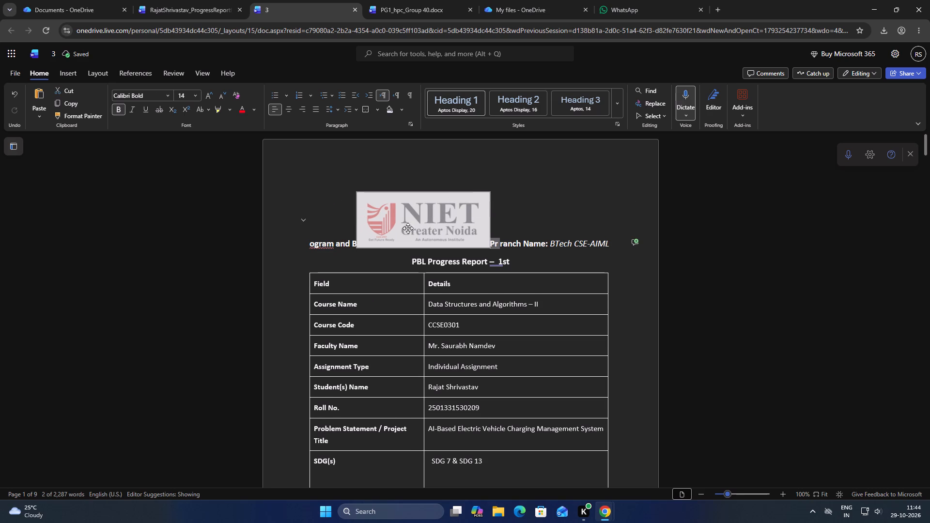
pyautogui.moveTo(424, 231); pyautogui.dragTo(499, 221)
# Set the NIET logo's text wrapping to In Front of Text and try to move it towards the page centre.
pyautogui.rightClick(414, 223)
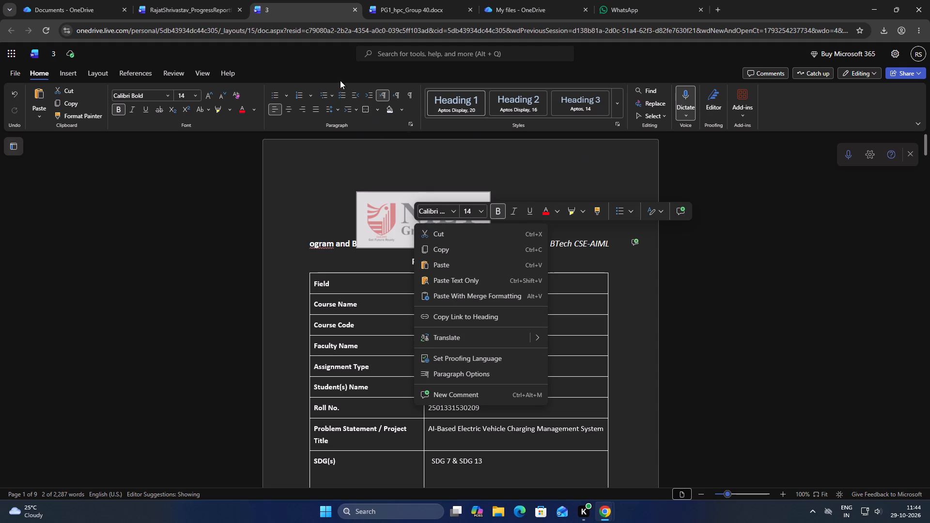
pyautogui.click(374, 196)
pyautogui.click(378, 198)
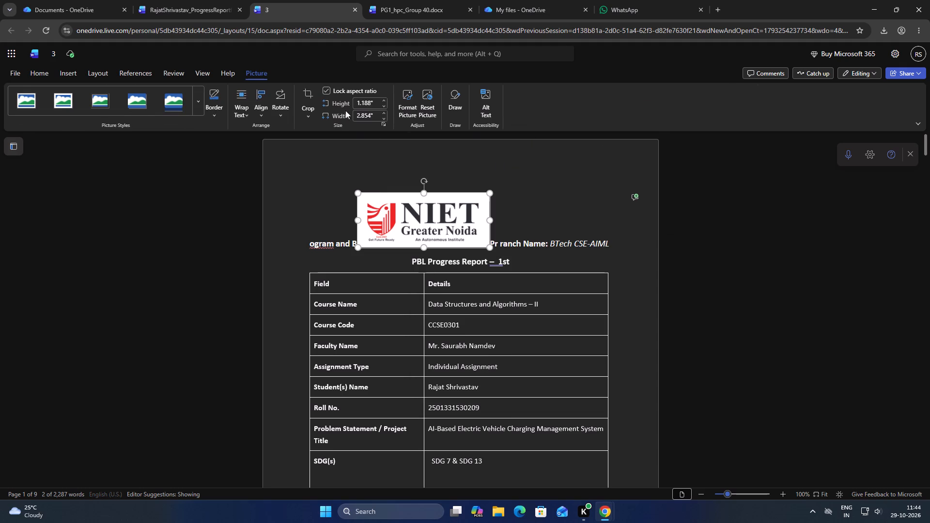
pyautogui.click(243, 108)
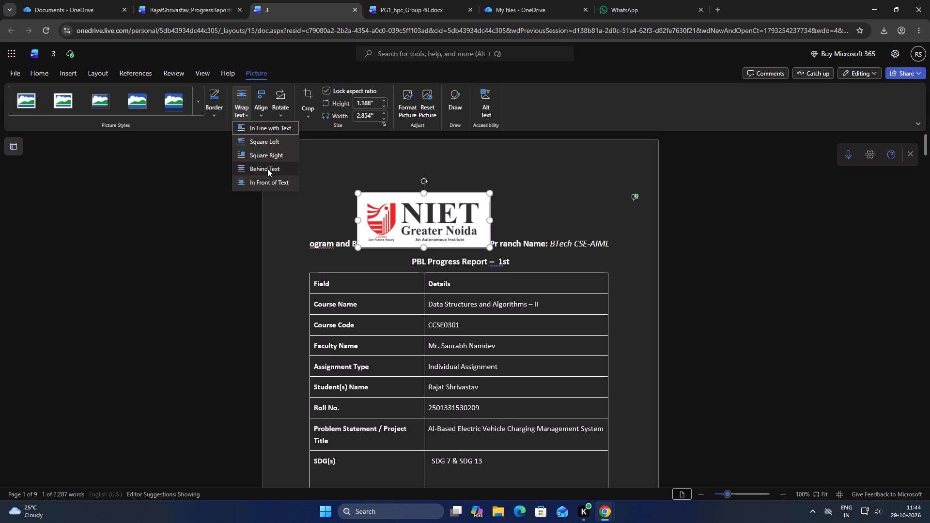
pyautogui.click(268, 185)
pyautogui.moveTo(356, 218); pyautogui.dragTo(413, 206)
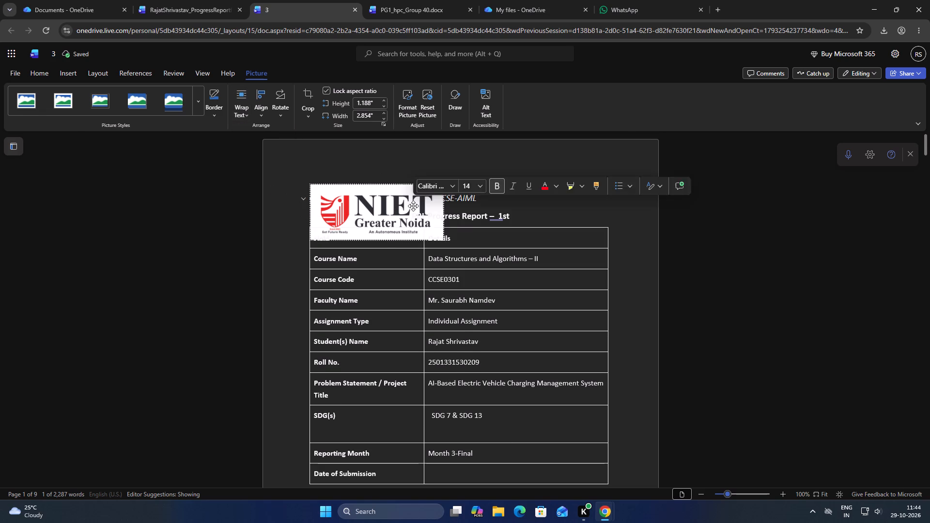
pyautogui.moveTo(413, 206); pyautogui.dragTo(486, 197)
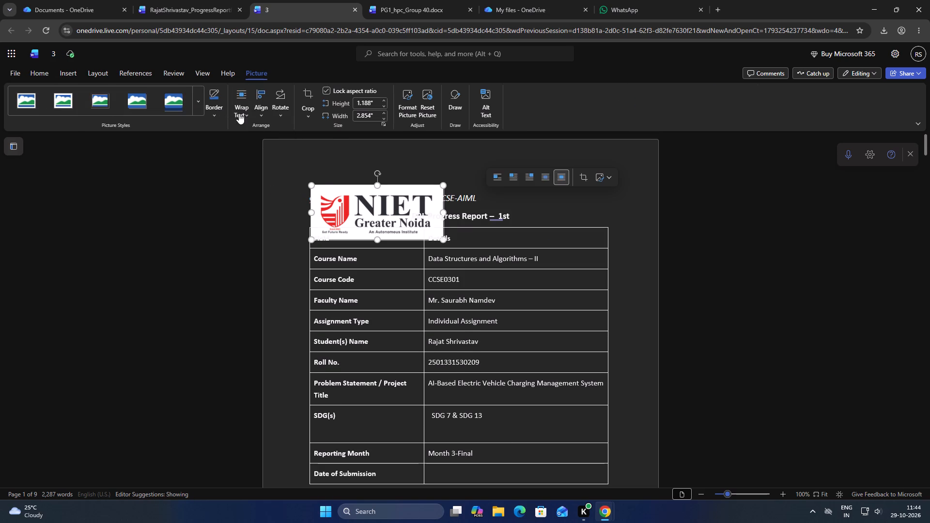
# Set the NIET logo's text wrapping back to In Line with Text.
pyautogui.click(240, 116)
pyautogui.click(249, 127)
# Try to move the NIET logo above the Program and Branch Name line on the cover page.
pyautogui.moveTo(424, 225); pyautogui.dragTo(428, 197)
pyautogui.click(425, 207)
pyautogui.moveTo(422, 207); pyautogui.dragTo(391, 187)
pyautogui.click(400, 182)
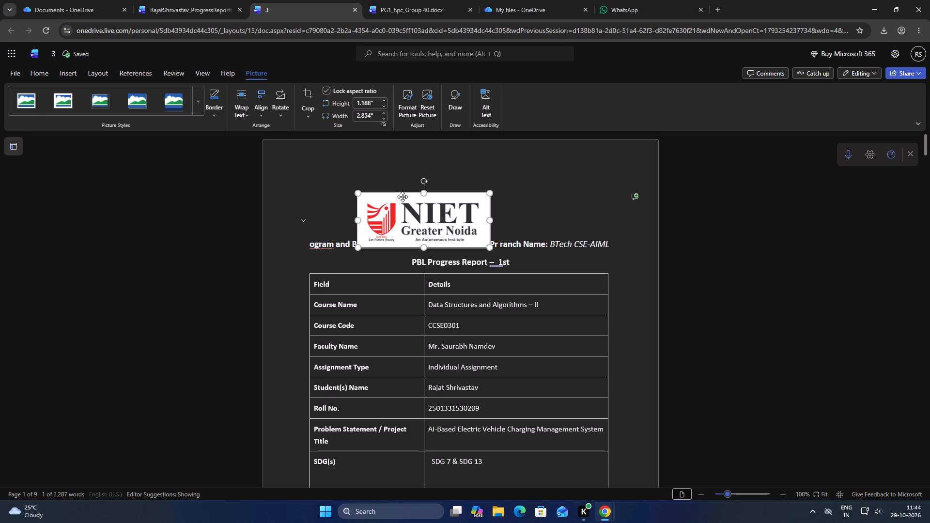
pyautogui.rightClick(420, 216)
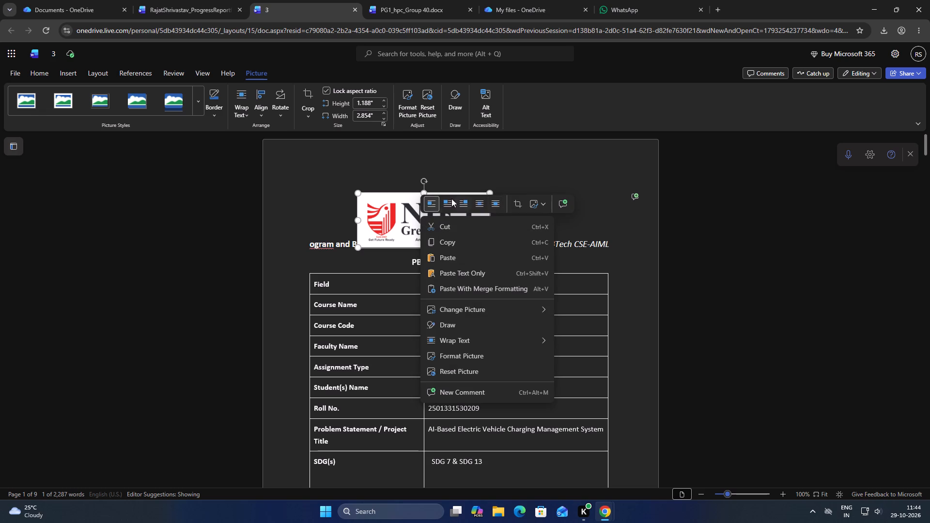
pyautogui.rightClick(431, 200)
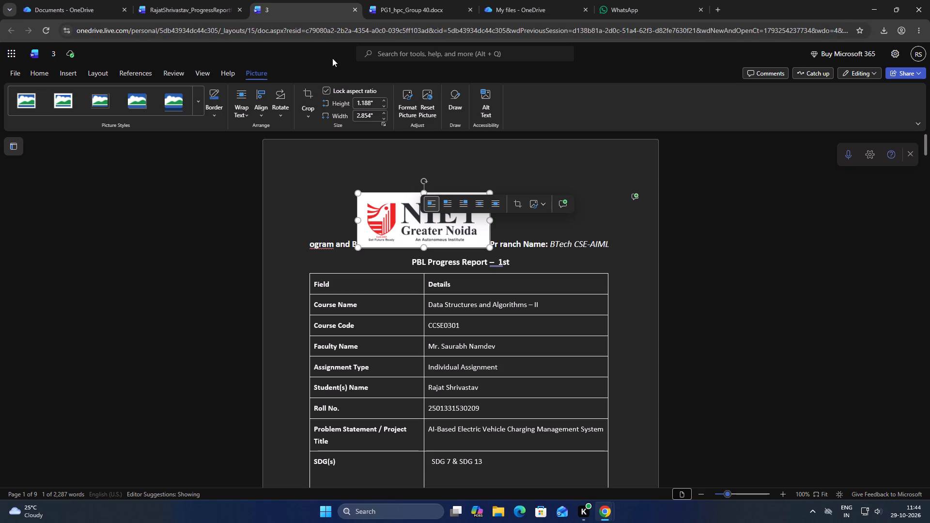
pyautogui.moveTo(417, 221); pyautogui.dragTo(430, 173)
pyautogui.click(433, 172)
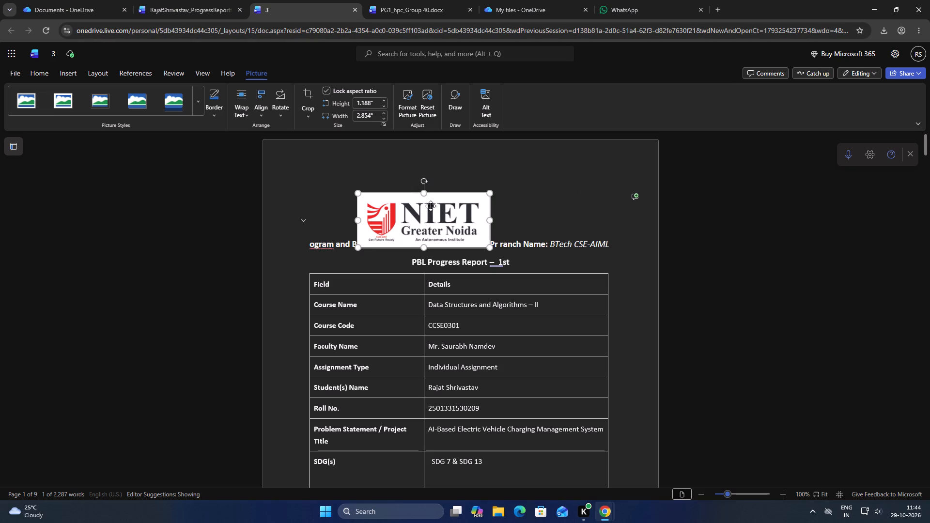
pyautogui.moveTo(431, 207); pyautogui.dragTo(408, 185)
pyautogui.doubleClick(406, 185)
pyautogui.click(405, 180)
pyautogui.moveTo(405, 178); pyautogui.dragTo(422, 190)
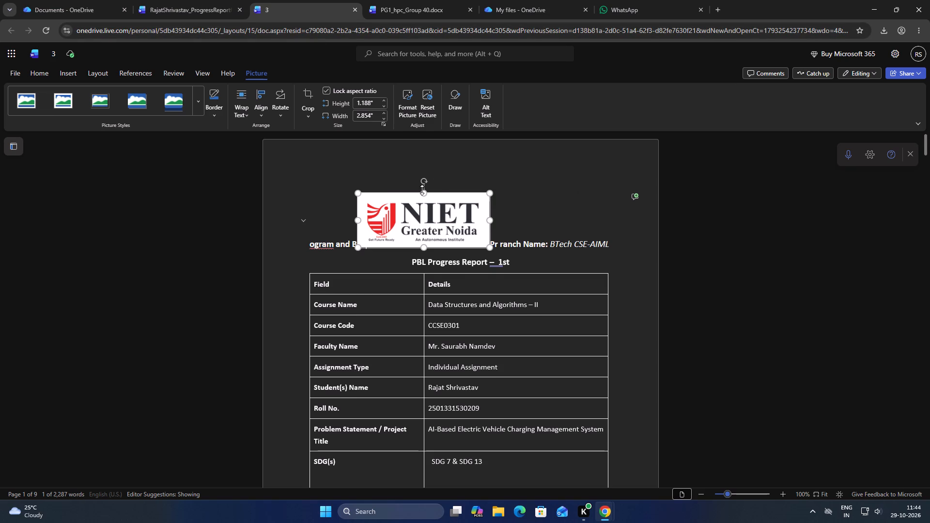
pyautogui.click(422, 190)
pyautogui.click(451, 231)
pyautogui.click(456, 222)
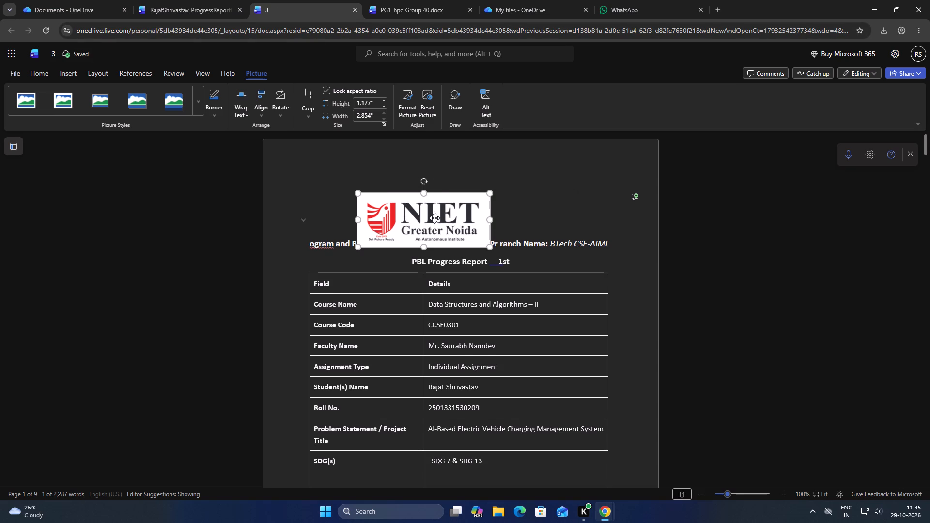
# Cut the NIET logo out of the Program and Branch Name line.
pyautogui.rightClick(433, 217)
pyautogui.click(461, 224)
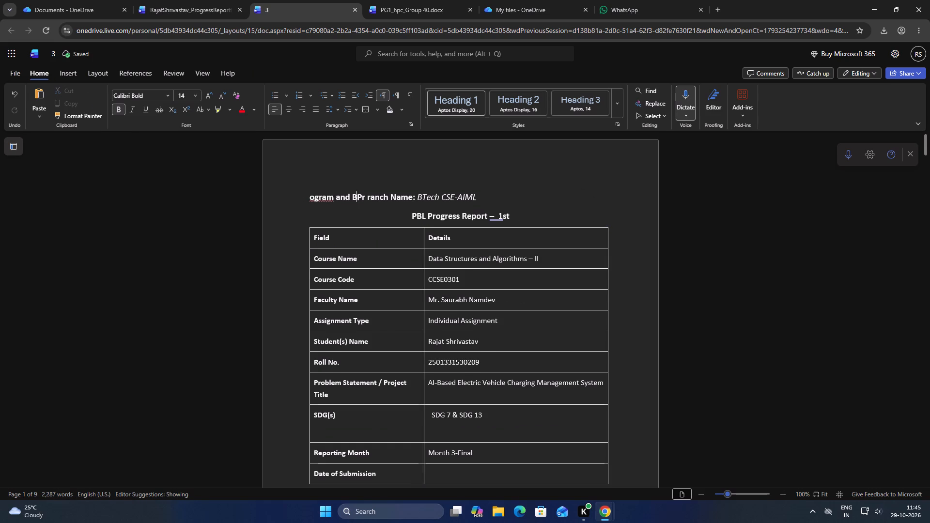
# Undo the logo's cut, moves and insertion until the Program and Branch Name line is whole and without the logo.
pyautogui.hotkey('ctrl', 'z')
pyautogui.hotkey('ctrl', 'z')
pyautogui.hotkey('ctrl', 'z')
pyautogui.hotkey('ctrl', 'z')
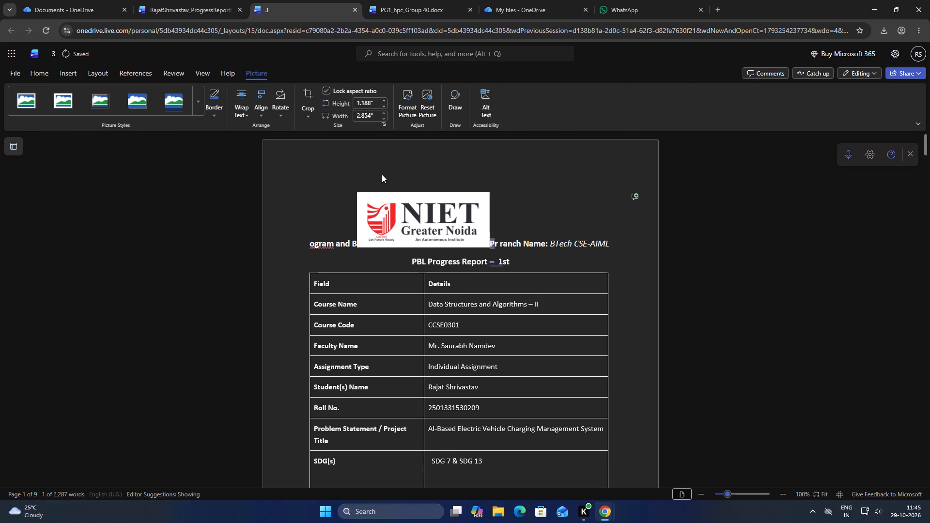
pyautogui.hotkey('ctrl', 'z')
pyautogui.hotkey('ctrl', 'z')
pyautogui.hotkey('ctrl', 'z')
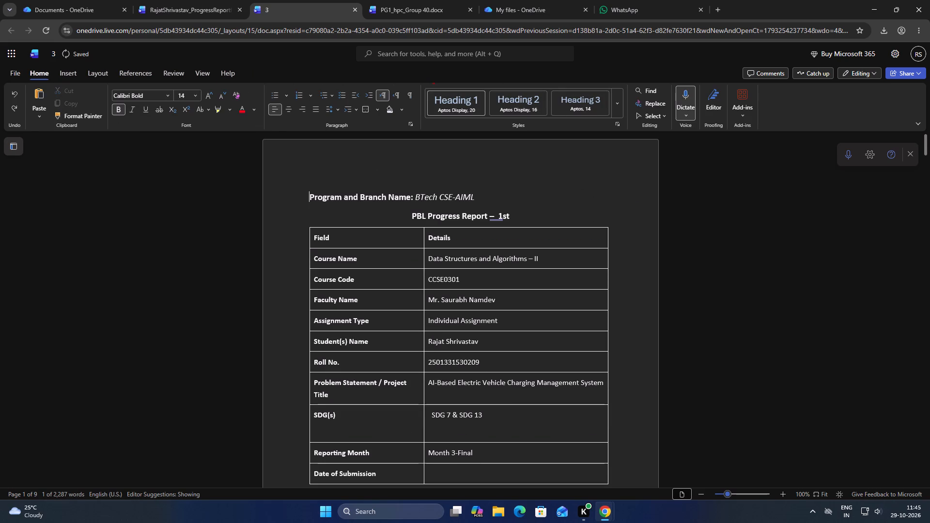
# Insert three blank lines above the Program and Branch Name line on the cover page.
pyautogui.press('Return')
pyautogui.press('Return')
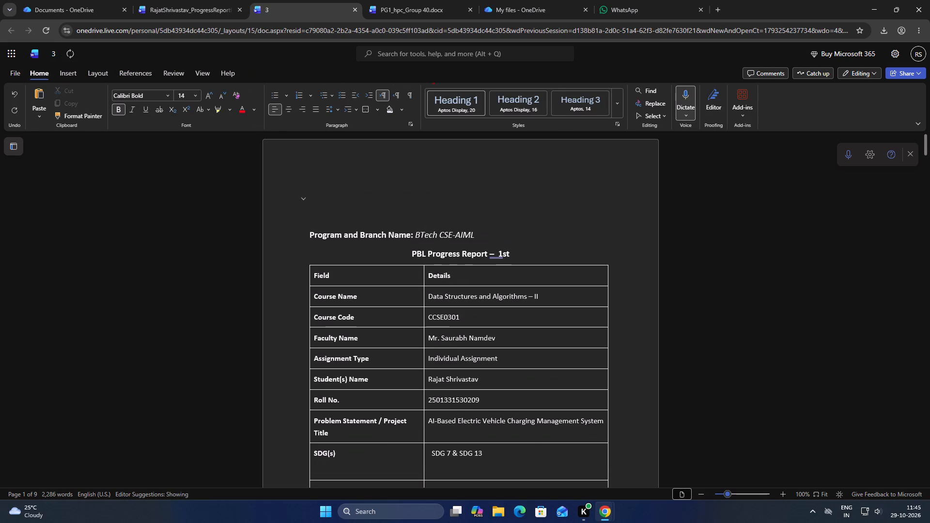
pyautogui.press('Return')
# Cut the NIET logo from the final DSA progress report document and paste it on the first blank line of document 3.
pyautogui.click(373, 200)
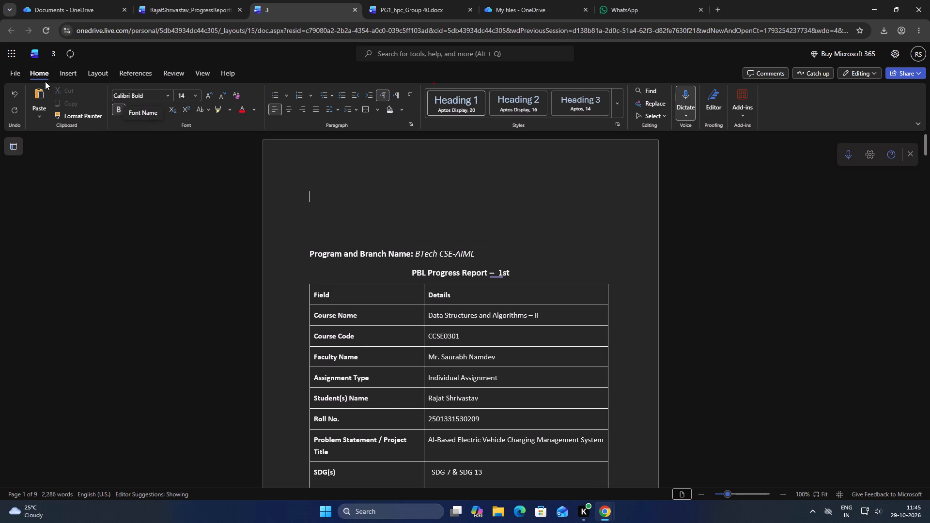
pyautogui.click(59, 71)
pyautogui.click(32, 72)
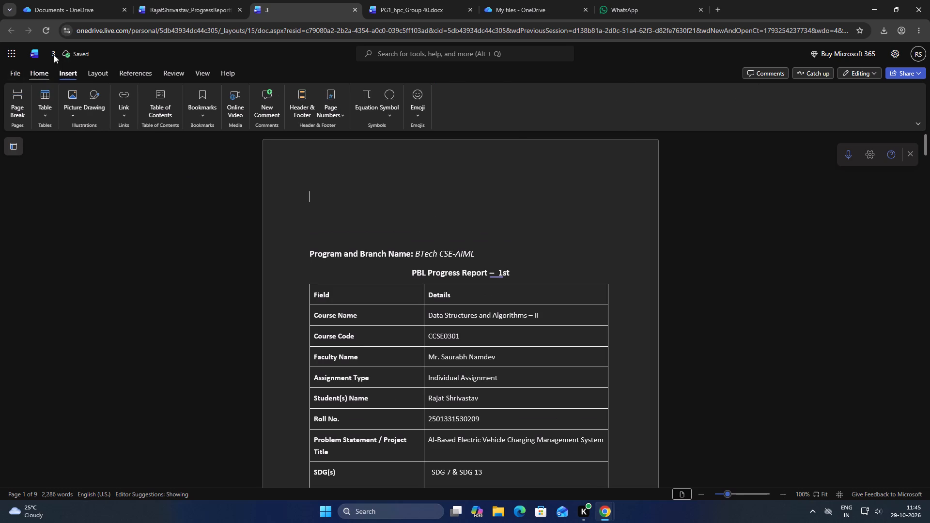
pyautogui.click(208, 0)
pyautogui.click(448, 155)
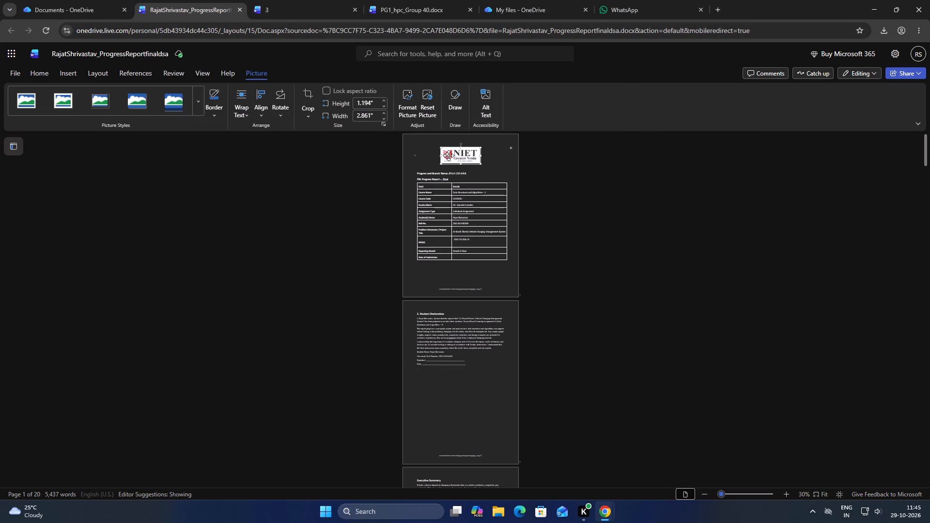
pyautogui.rightClick(449, 155)
pyautogui.rightClick(449, 155)
pyautogui.click(472, 166)
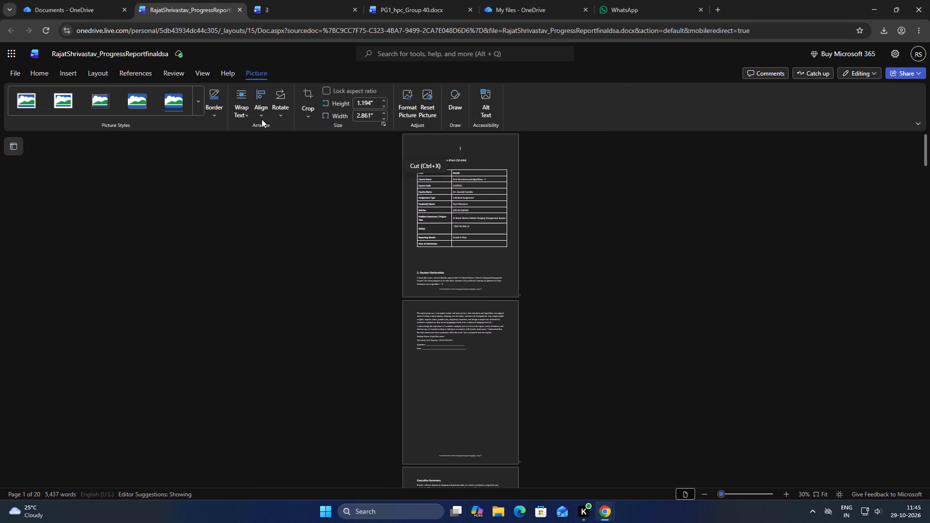
pyautogui.click(81, 11)
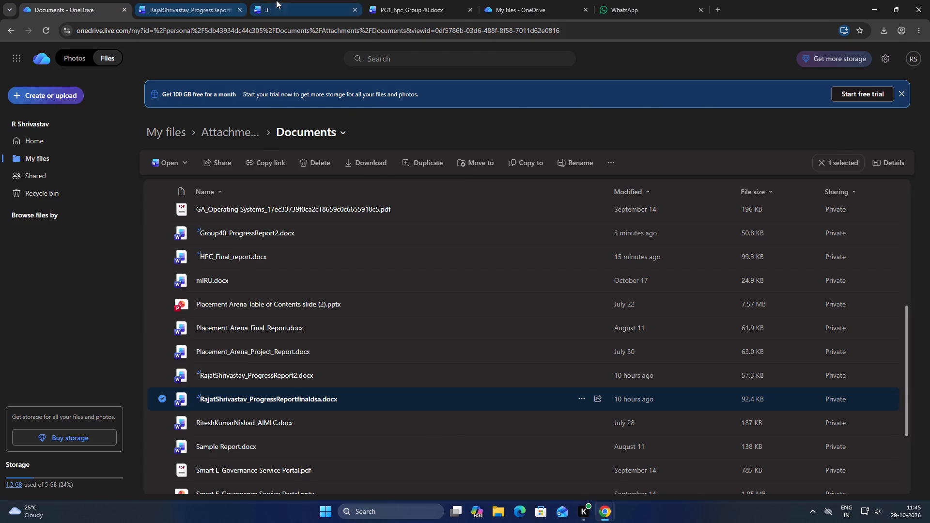
pyautogui.click(276, 0)
pyautogui.hotkey('ctrl', 'v')
# Select the NIET logo at the top of the cover page and centre-align it.
pyautogui.moveTo(421, 231); pyautogui.dragTo(475, 215)
pyautogui.click(475, 215)
pyautogui.click(408, 227)
pyautogui.click(437, 222)
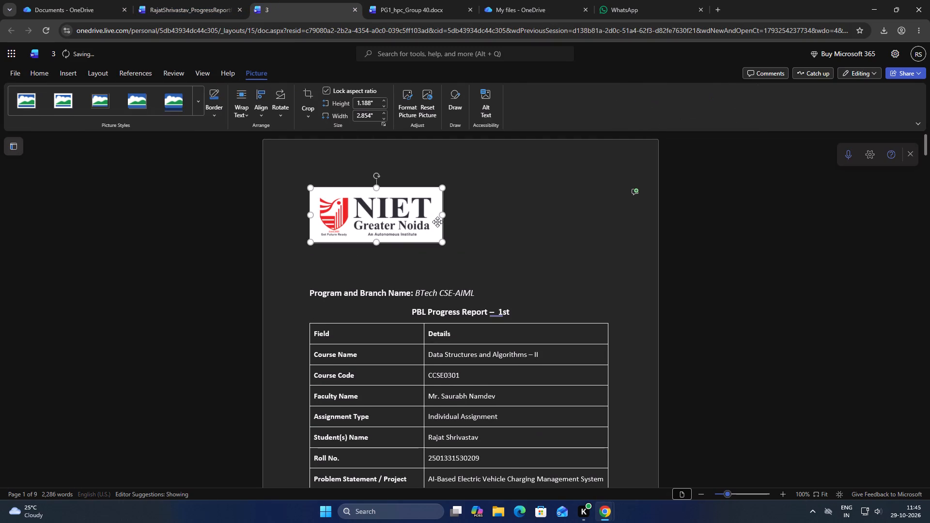
pyautogui.click(77, 68)
pyautogui.click(50, 72)
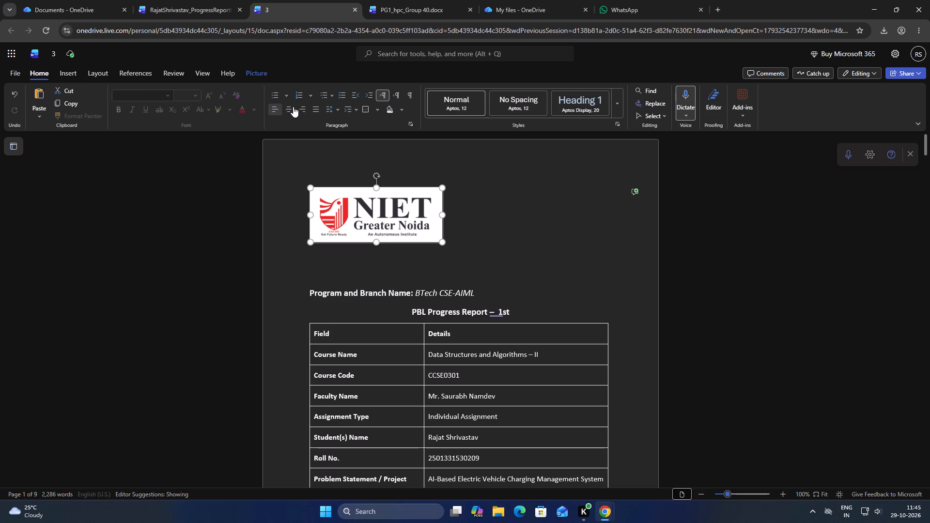
pyautogui.click(294, 106)
# Delete the two blank lines between the NIET logo and the Program and Branch Name line.
pyautogui.click(381, 269)
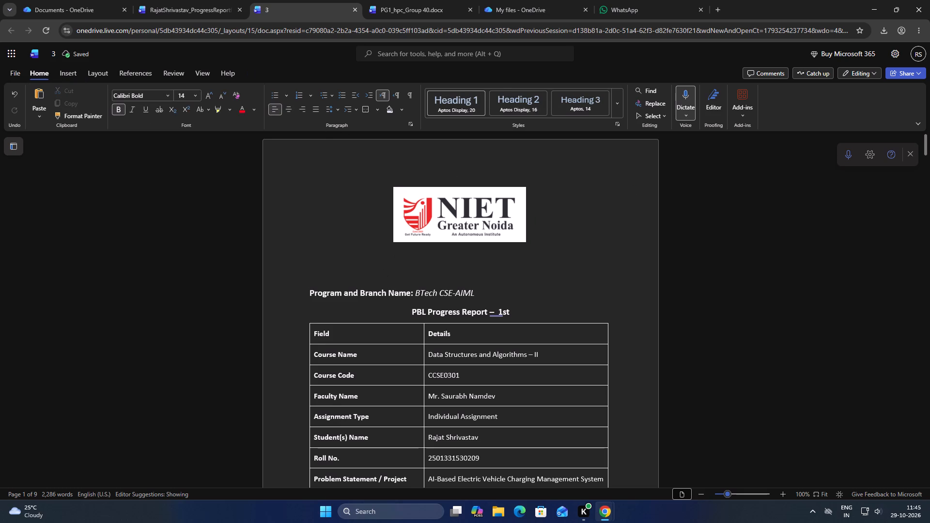
pyautogui.press('BackSpace')
pyautogui.press('BackSpace')
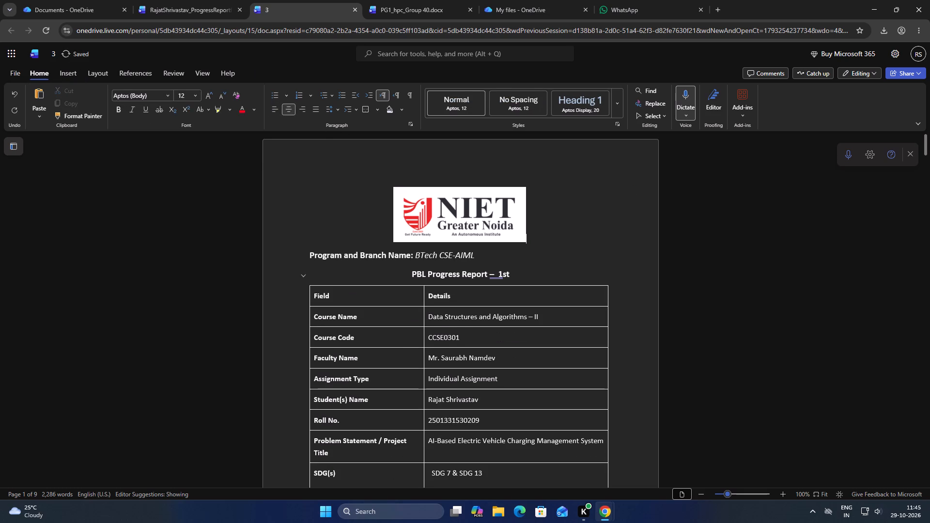
# Change the Reporting Month entry in the cover page table to "Month 1st".
pyautogui.scroll(-8, 415, 273)
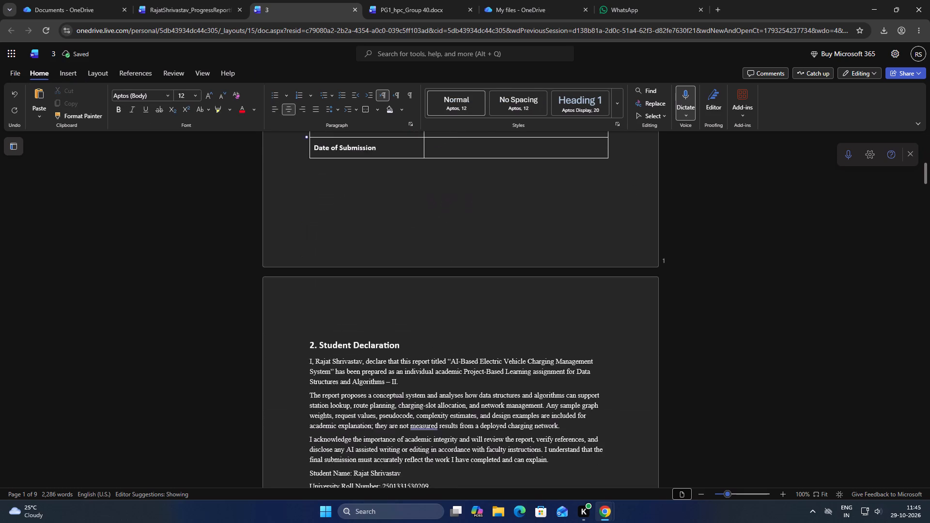
pyautogui.scroll(4, 413, 265)
pyautogui.click(482, 323)
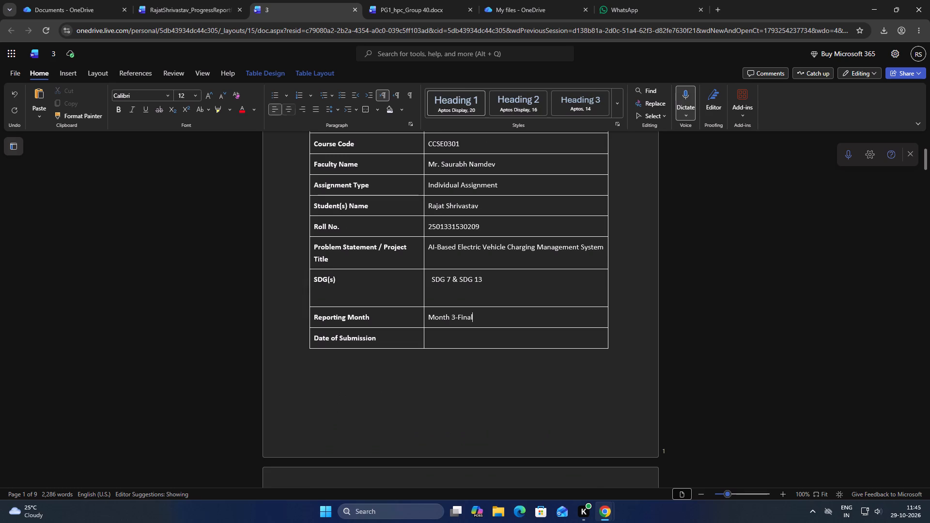
pyautogui.press('BackSpace')
pyautogui.press('BackSpace')
pyautogui.press('BackSpace')
pyautogui.press('BackSpace')
pyautogui.press('BackSpace')
pyautogui.press('BackSpace')
pyautogui.press('BackSpace')
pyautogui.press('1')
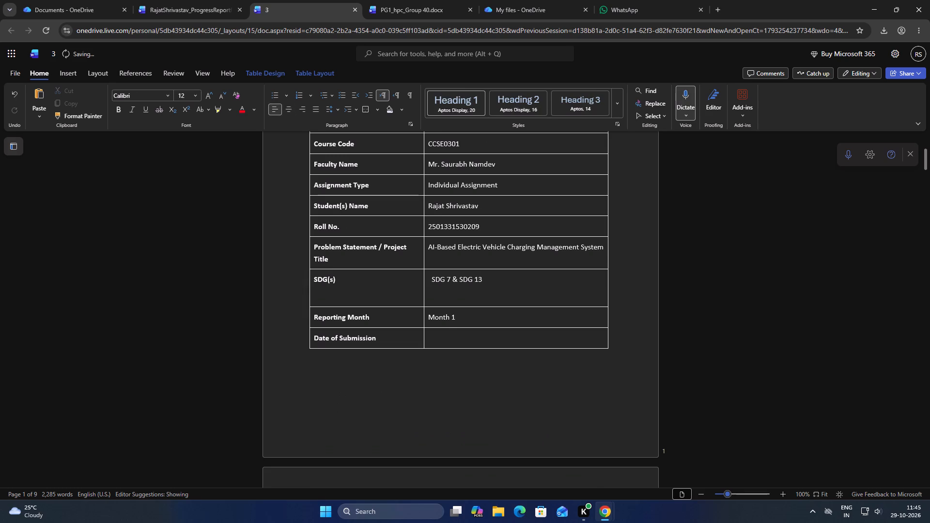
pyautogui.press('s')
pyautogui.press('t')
# Enter 29/10/2026 as the Date of Submission in the cover page table.
pyautogui.scroll(2, 495, 301)
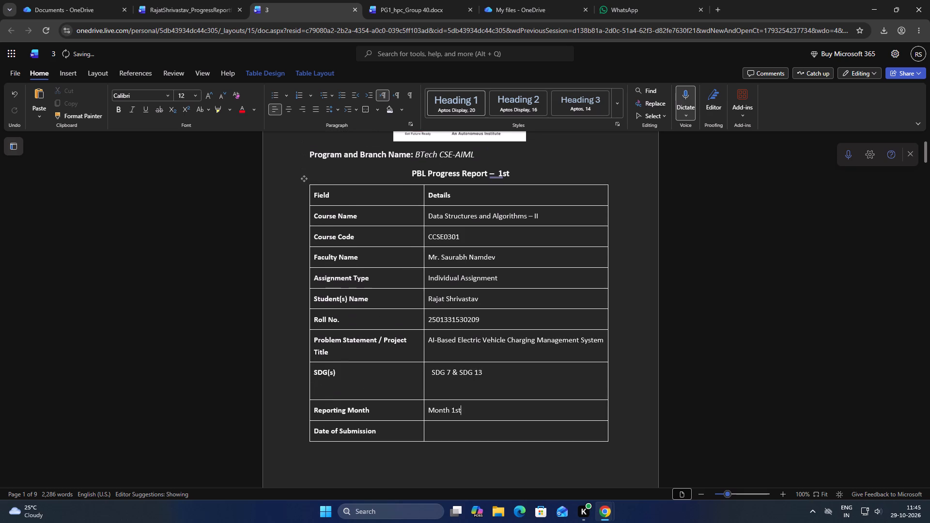
pyautogui.scroll(2, 494, 300)
pyautogui.scroll(-4, 494, 300)
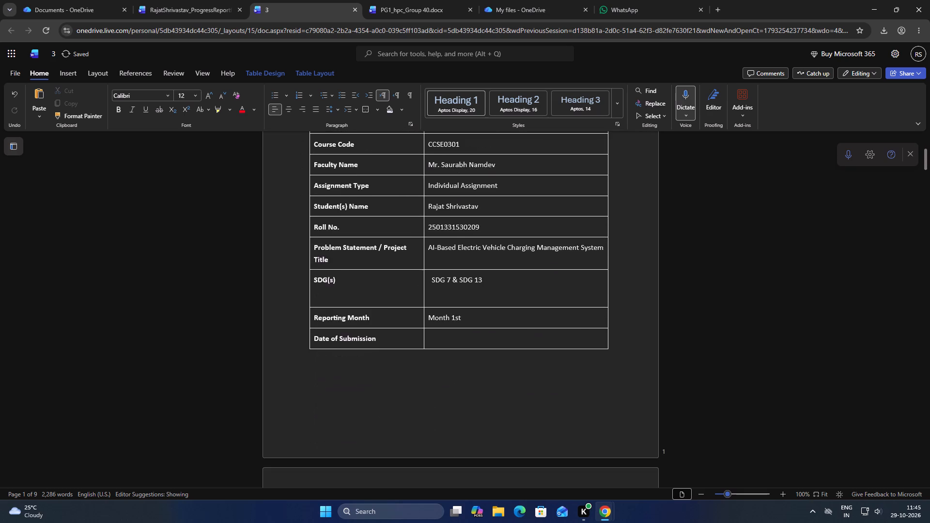
pyautogui.scroll(-4, 494, 296)
pyautogui.click(465, 145)
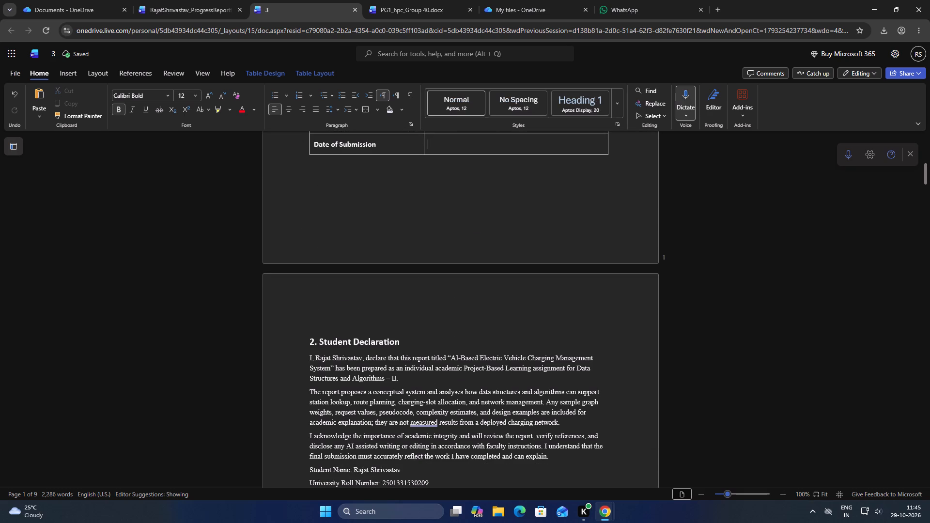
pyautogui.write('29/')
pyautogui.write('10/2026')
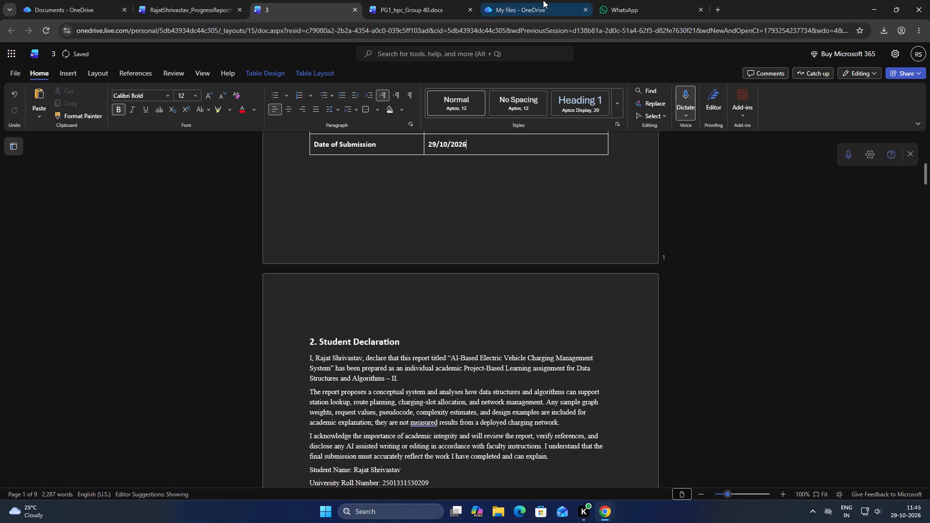
# Rename the document from 3 to the student's first name only.
pyautogui.scroll(3, 410, 193)
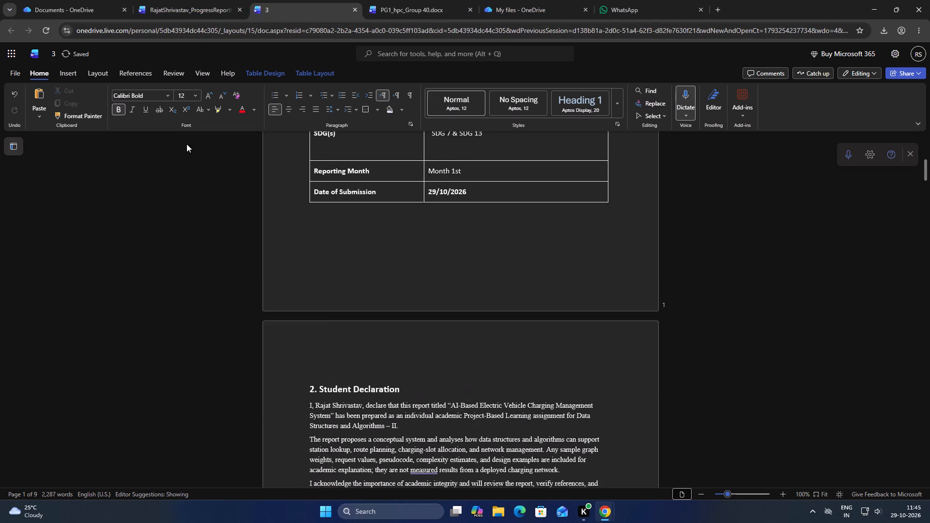
pyautogui.click(54, 52)
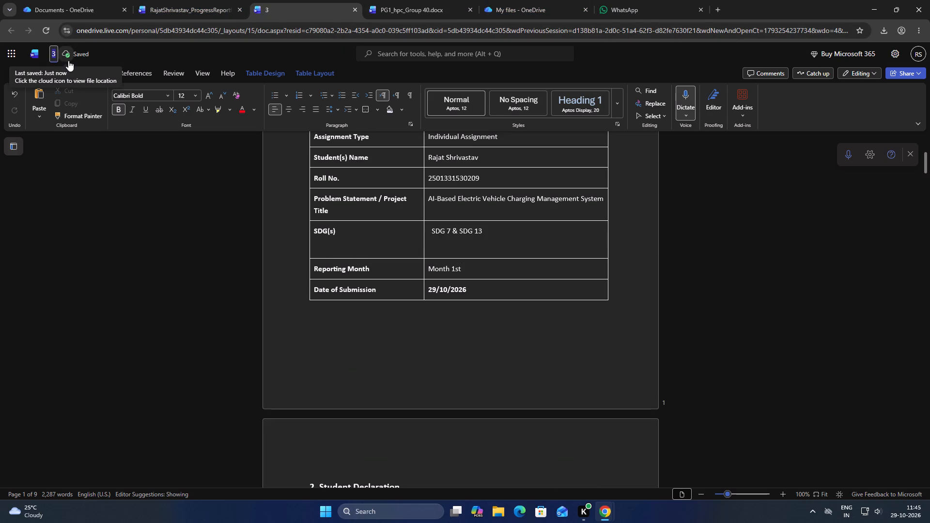
pyautogui.press('BackSpace')
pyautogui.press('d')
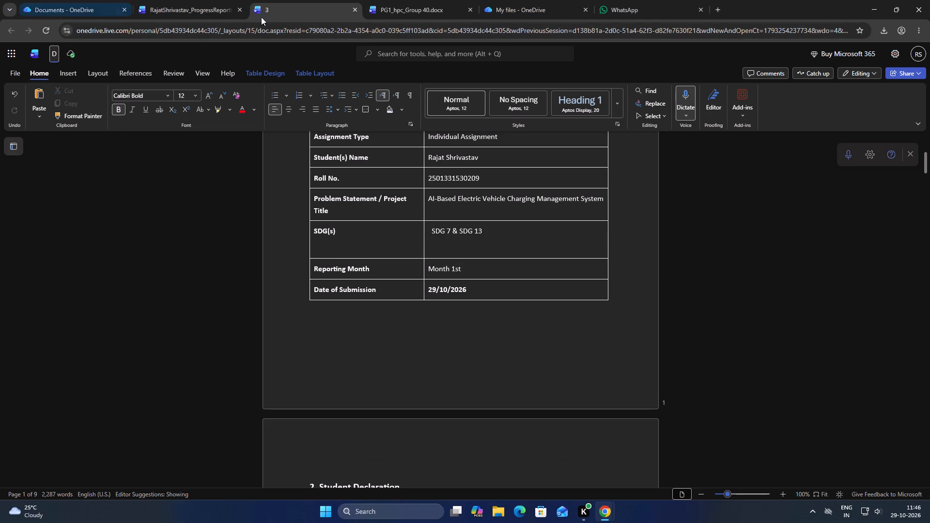
pyautogui.press('BackSpace')
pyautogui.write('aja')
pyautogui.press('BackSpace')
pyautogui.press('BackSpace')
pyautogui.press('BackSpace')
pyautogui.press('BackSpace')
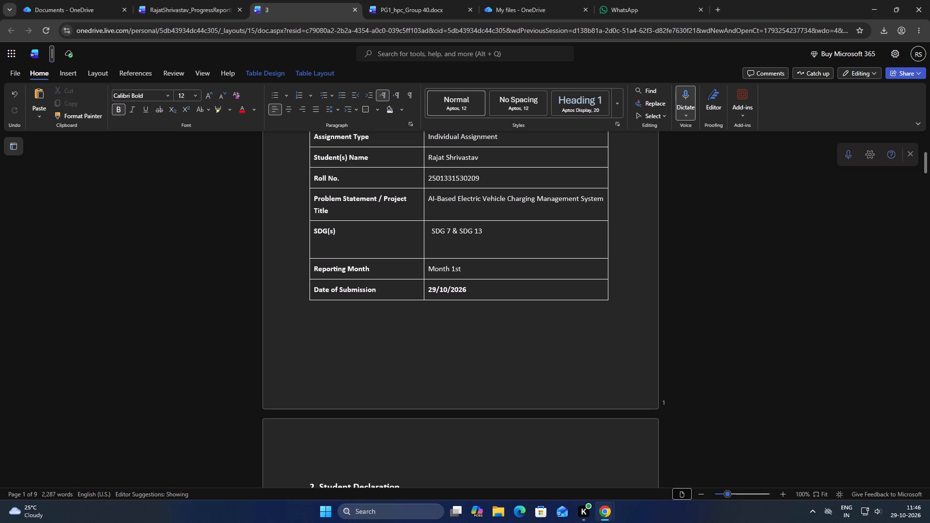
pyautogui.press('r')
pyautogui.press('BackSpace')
pyautogui.click(495, 297)
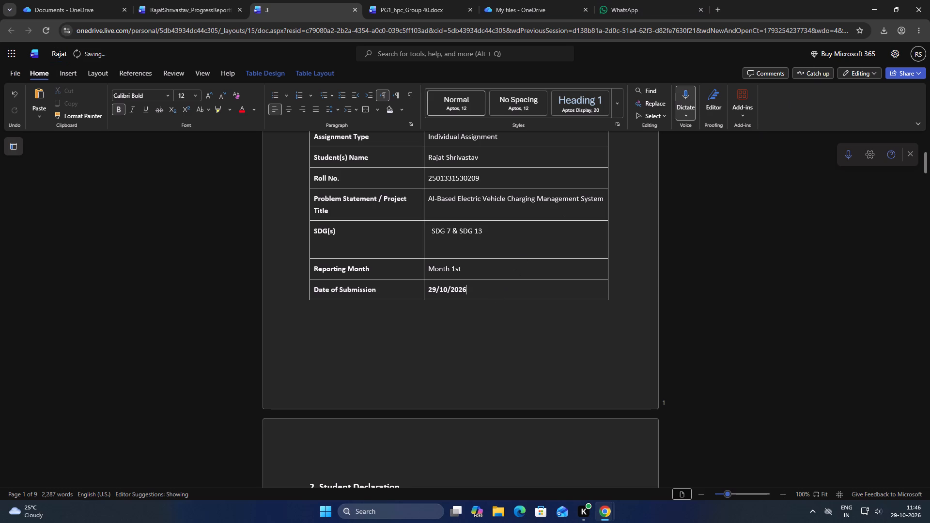
# Clear the date from the Date of Submission row of the cover page table.
pyautogui.press('BackSpace')
pyautogui.press('BackSpace')
pyautogui.press('BackSpace')
pyautogui.press('BackSpace')
pyautogui.press('BackSpace')
pyautogui.press('BackSpace')
pyautogui.press('BackSpace')
pyautogui.press('BackSpace')
pyautogui.press('BackSpace')
pyautogui.press('BackSpace')
# Extend the file name to the student's first name and surname without a space, followed by "_pg1".
pyautogui.click(71, 51)
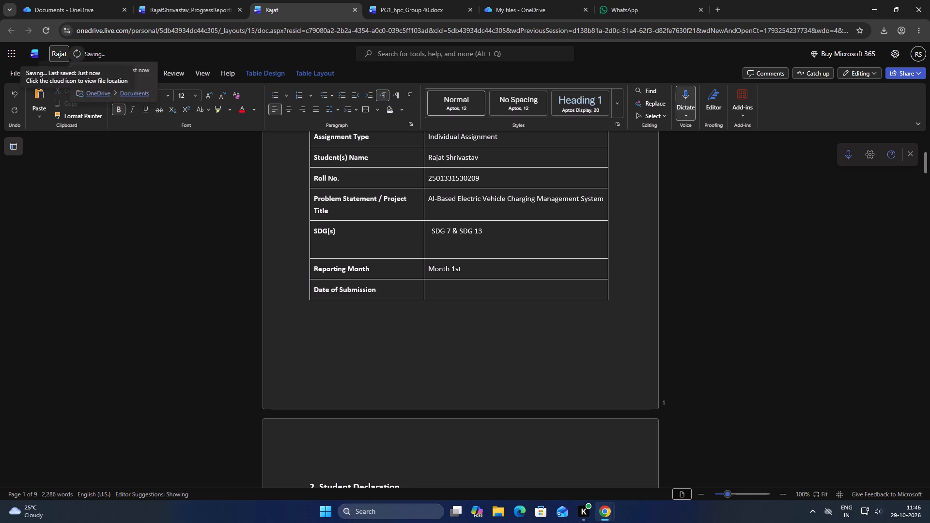
pyautogui.click(66, 54)
pyautogui.click(66, 51)
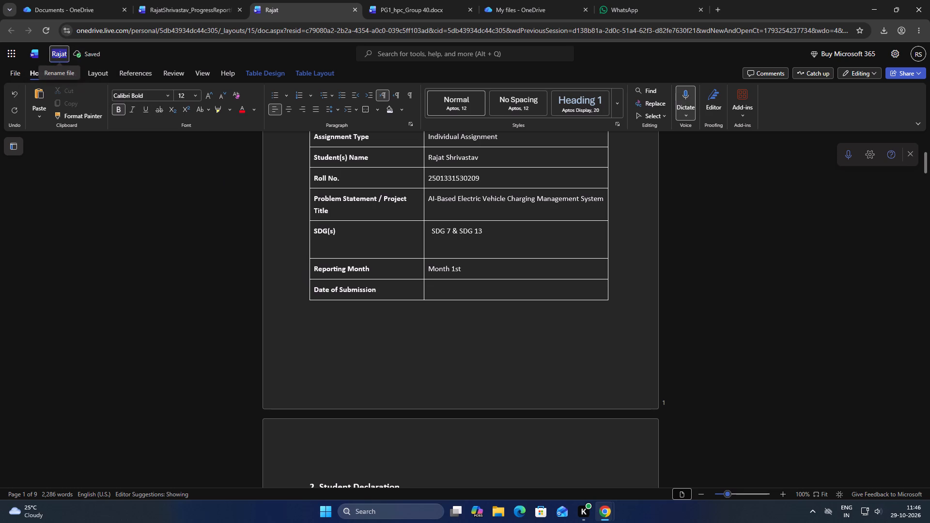
pyautogui.click(68, 55)
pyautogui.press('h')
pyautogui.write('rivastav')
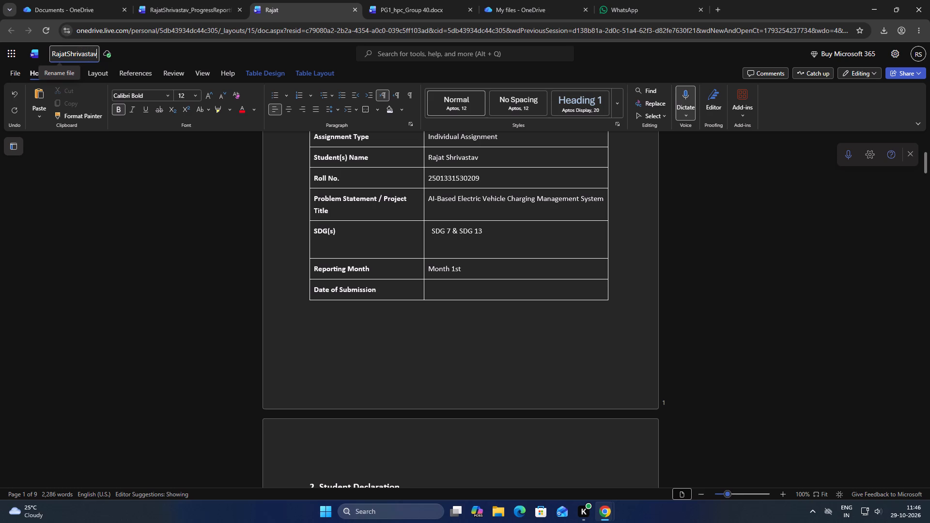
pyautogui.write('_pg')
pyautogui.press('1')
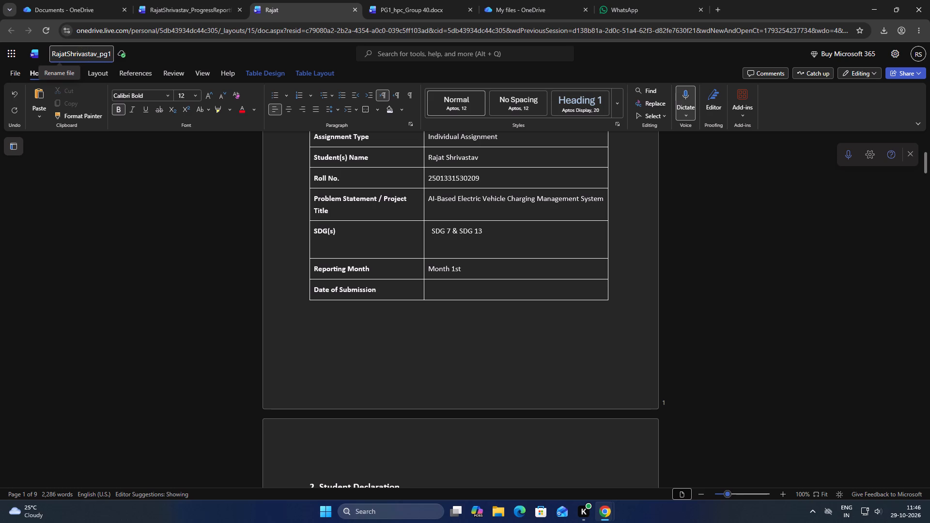
pyautogui.click(782, 341)
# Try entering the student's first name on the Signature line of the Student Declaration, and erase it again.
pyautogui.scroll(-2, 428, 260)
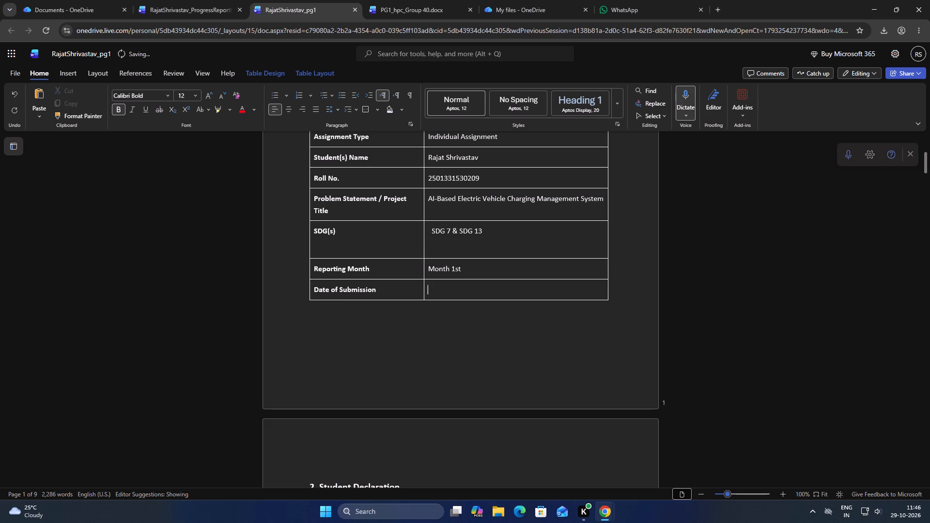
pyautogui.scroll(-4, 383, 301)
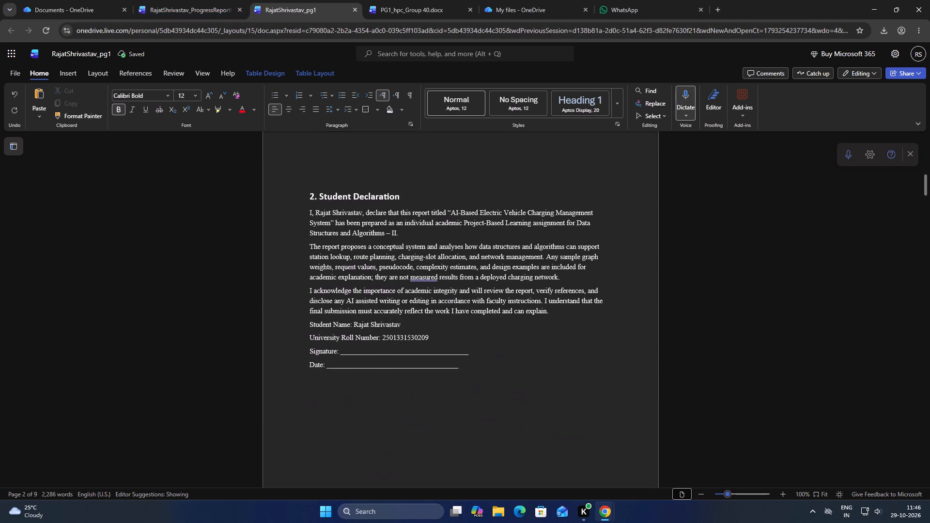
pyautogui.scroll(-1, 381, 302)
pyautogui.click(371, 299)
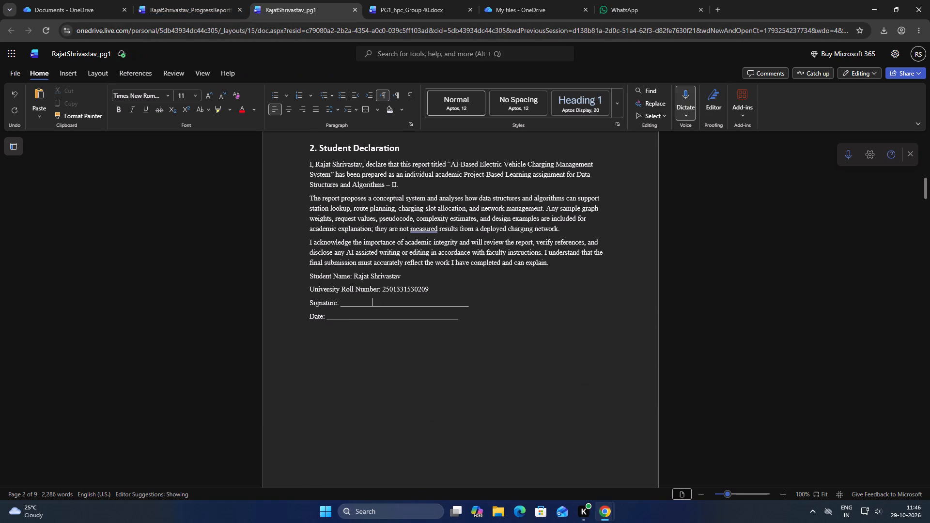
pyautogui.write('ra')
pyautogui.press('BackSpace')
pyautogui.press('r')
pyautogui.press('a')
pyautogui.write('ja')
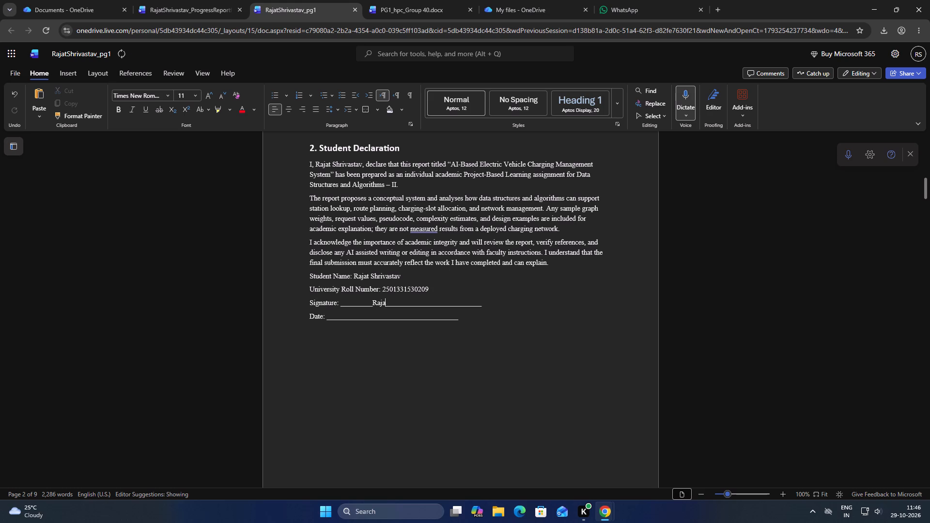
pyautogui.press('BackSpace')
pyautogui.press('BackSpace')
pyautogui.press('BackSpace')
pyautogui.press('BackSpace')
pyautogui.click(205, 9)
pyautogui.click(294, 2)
# Delete the entire "2. Student Declaration" section, from its heading through the Signature and Date lines.
pyautogui.moveTo(496, 335); pyautogui.dragTo(315, 225)
pyautogui.moveTo(315, 225); pyautogui.dragTo(314, 159)
pyautogui.moveTo(309, 145); pyautogui.dragTo(318, 147)
pyautogui.moveTo(318, 147); pyautogui.dragTo(351, 164)
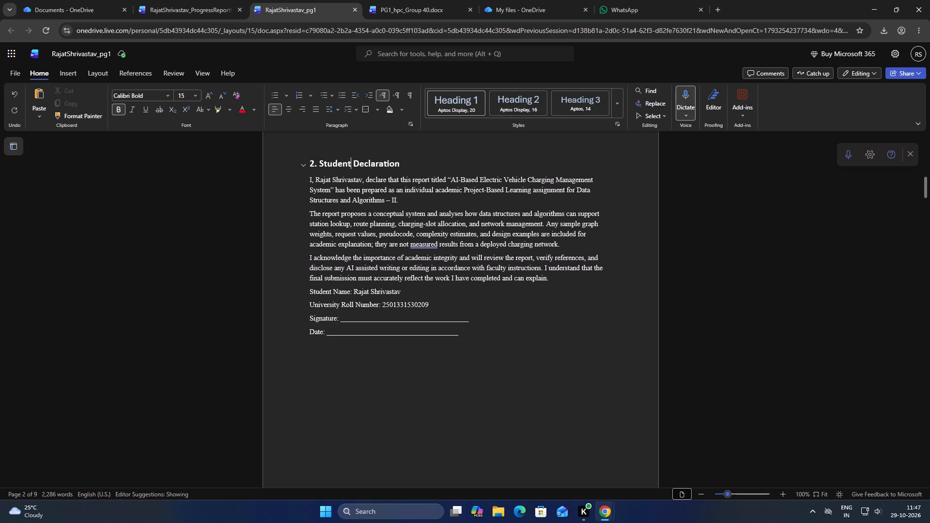
pyautogui.moveTo(311, 164); pyautogui.dragTo(466, 354)
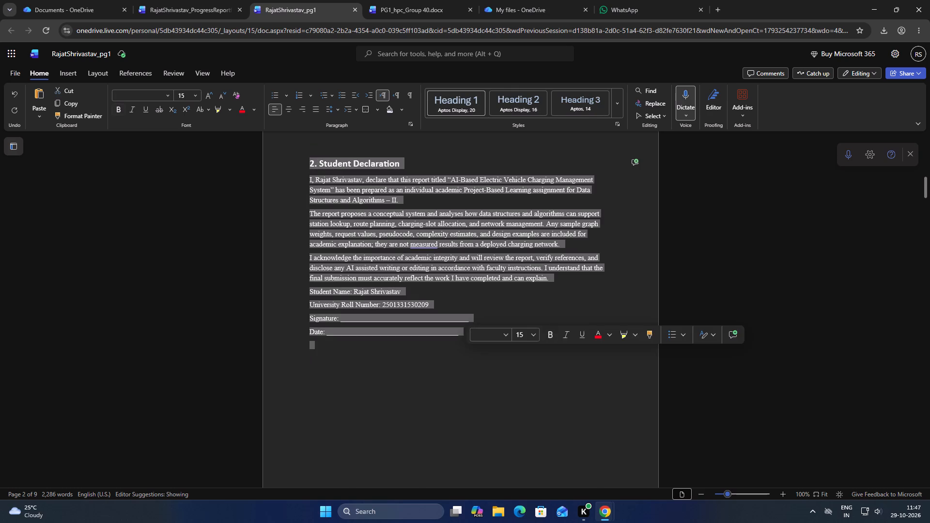
pyautogui.press('BackSpace')
# Delete the blank lines left above the Executive Summary heading so it starts at the top of page 2.
pyautogui.click(346, 338)
pyautogui.press('BackSpace')
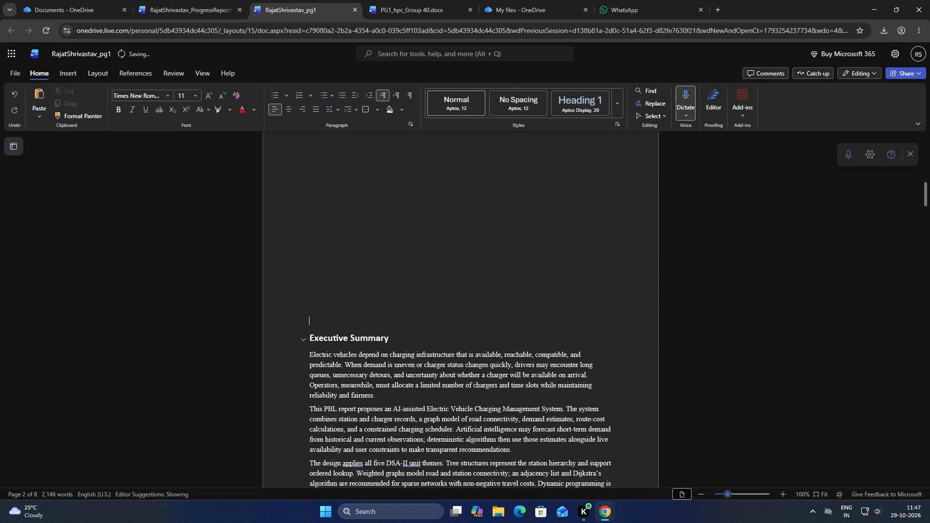
pyautogui.press('BackSpace')
pyautogui.press('BackSpace')
pyautogui.press('BackSpace')
pyautogui.press('BackSpace')
pyautogui.press('BackSpace')
pyautogui.press('BackSpace')
pyautogui.scroll(2, 421, 329)
pyautogui.press('BackSpace')
pyautogui.press('BackSpace')
pyautogui.scroll(1, 421, 329)
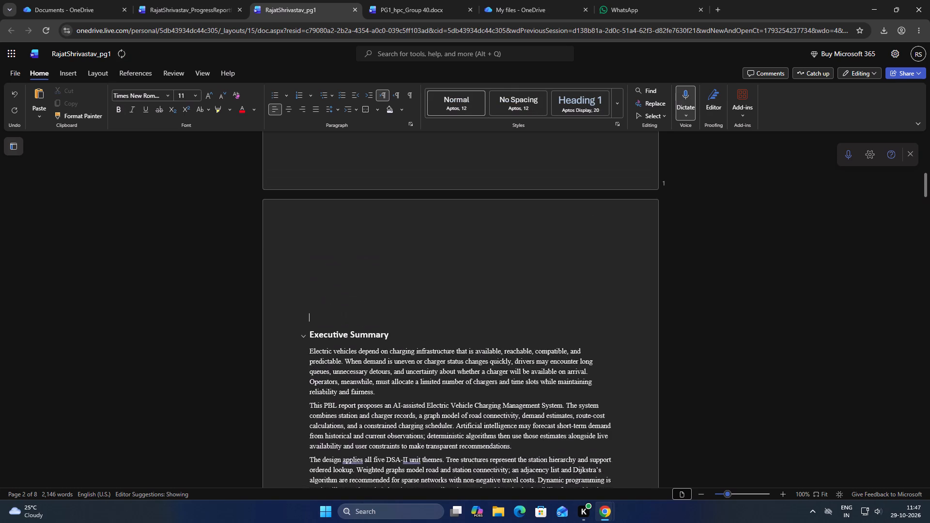
pyautogui.press('BackSpace')
pyautogui.press('BackSpace')
pyautogui.press('BackSpace')
pyautogui.press('BackSpace')
pyautogui.press('BackSpace')
pyautogui.press('BackSpace')
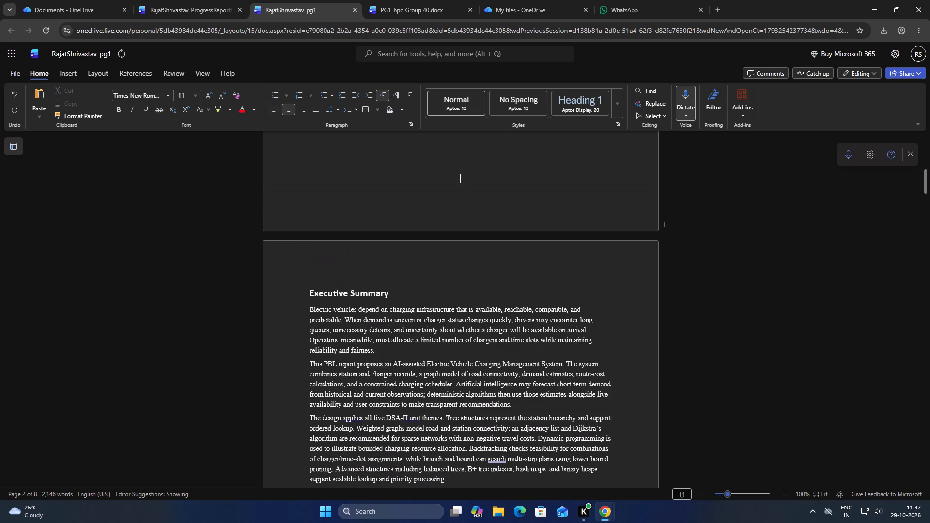
# Check the layout of the Executive Summary page and the cover page after the deletion.
pyautogui.scroll(2, 440, 324)
pyautogui.scroll(-8, 440, 324)
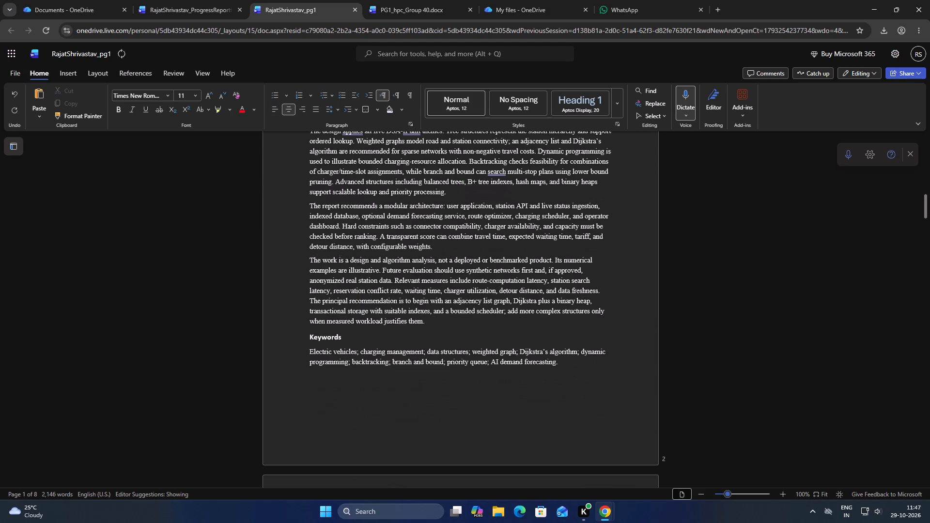
pyautogui.scroll(-3, 440, 324)
pyautogui.scroll(12, 440, 324)
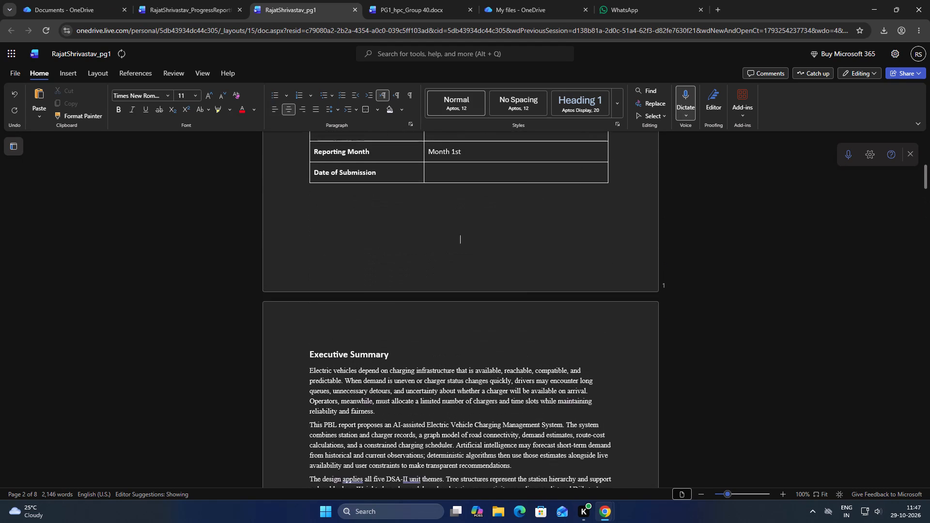
pyautogui.scroll(2, 437, 324)
pyautogui.scroll(3, 354, 353)
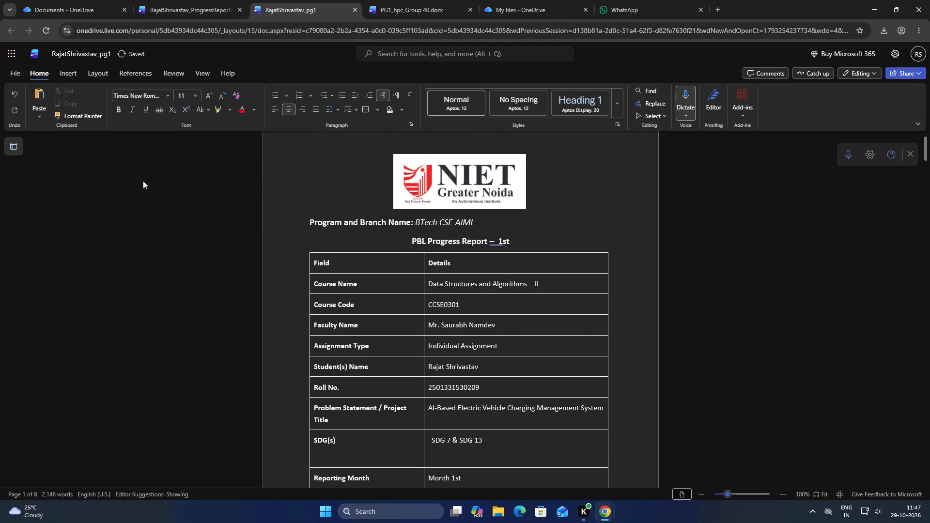
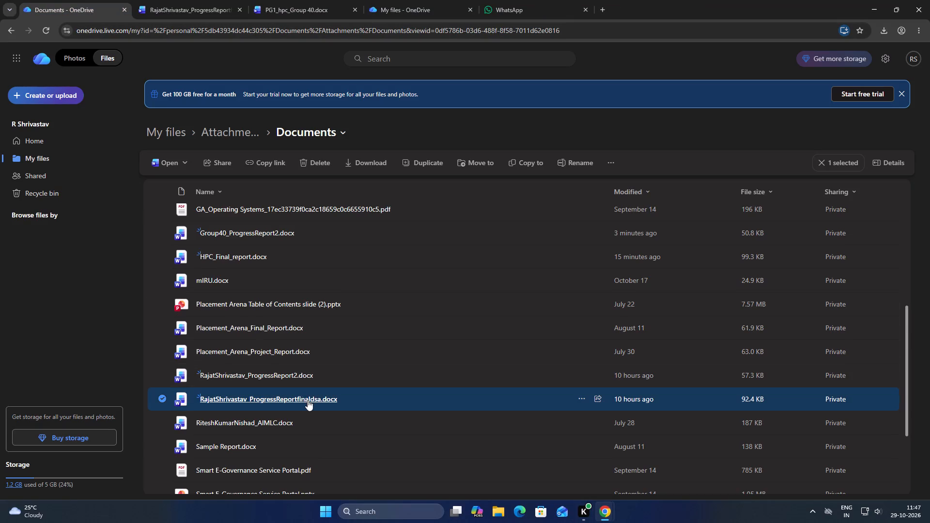
# Open the student's ProgressReport2 Word document from the OneDrive Documents folder.
pyautogui.click(288, 373)
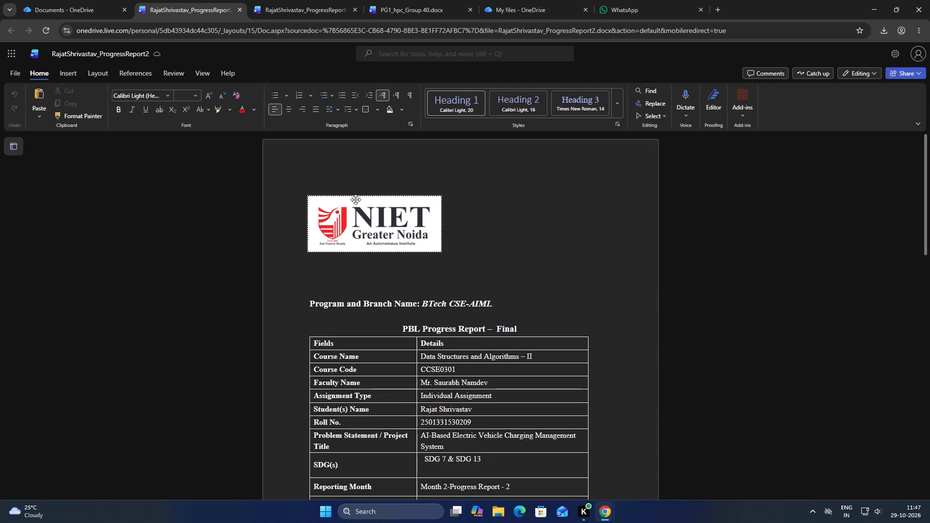
# Set the NIET logo on the cover page in line with text and centre it horizontally.
pyautogui.click(284, 113)
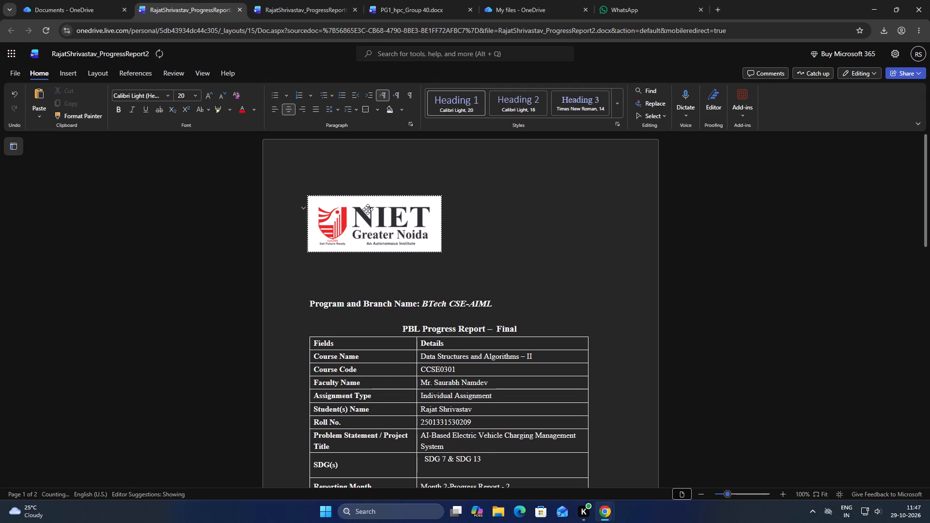
pyautogui.click(343, 204)
pyautogui.click(291, 110)
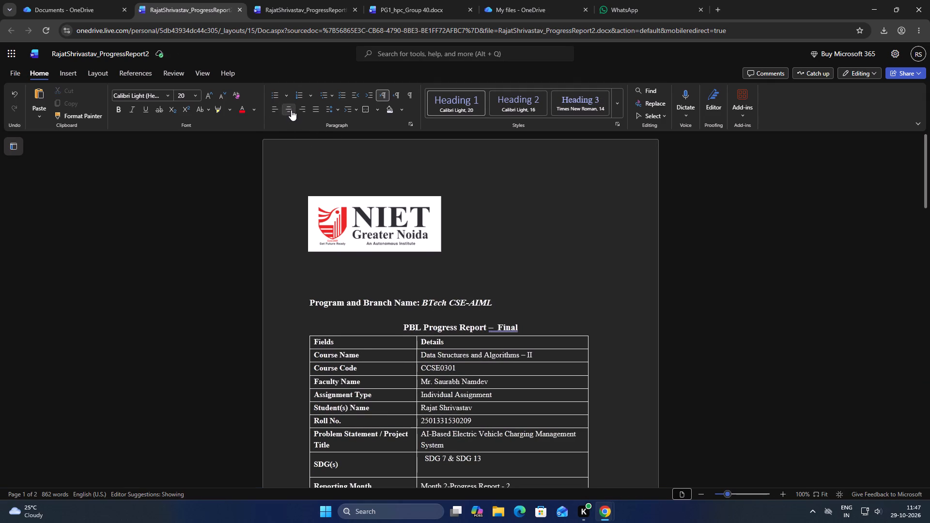
pyautogui.click(360, 243)
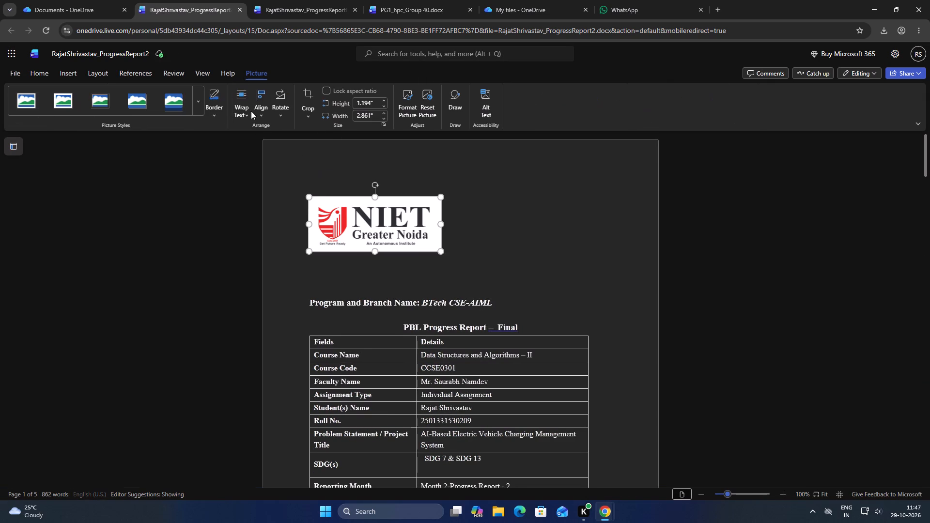
pyautogui.click(64, 76)
pyautogui.click(51, 75)
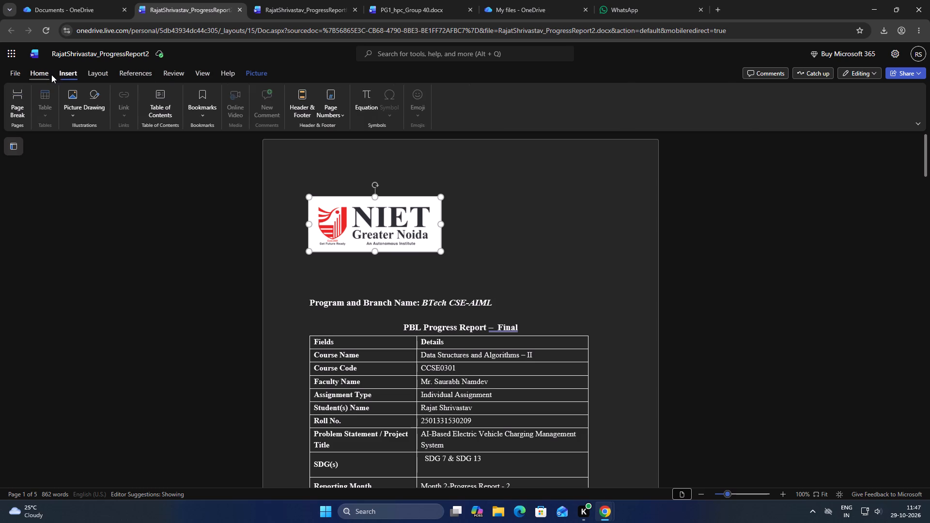
pyautogui.click(34, 75)
pyautogui.click(289, 107)
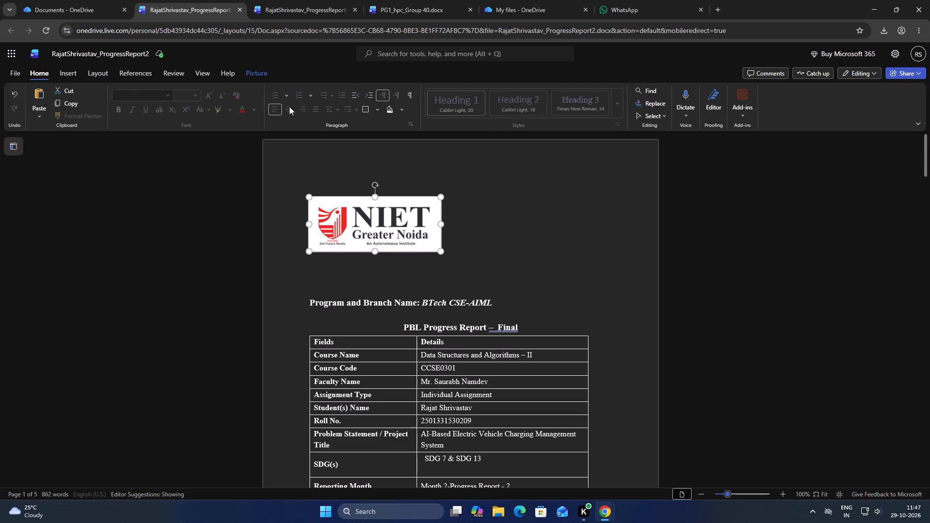
pyautogui.click(377, 214)
pyautogui.rightClick(377, 214)
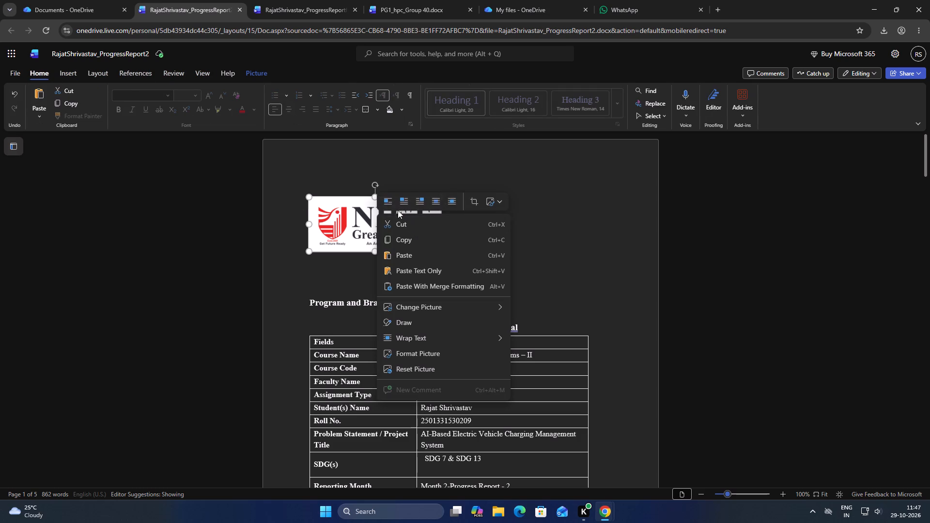
pyautogui.click(383, 201)
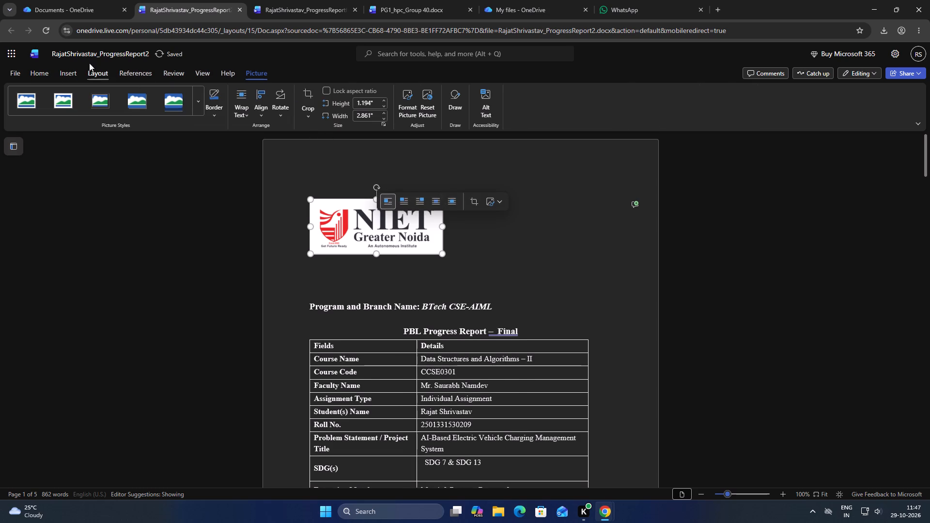
pyautogui.click(46, 74)
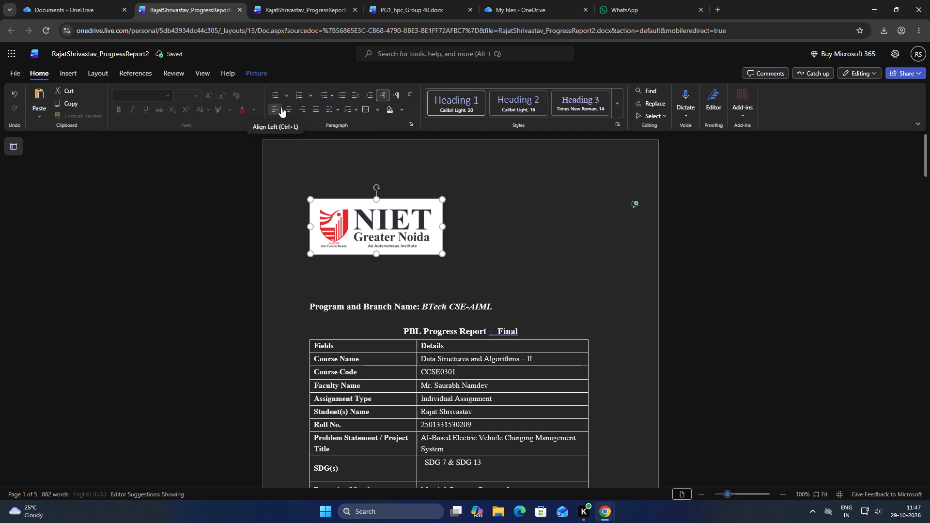
pyautogui.click(283, 107)
# Delete the blank line between the logo and the "Program and Branch Name" line on the cover page.
pyautogui.click(359, 289)
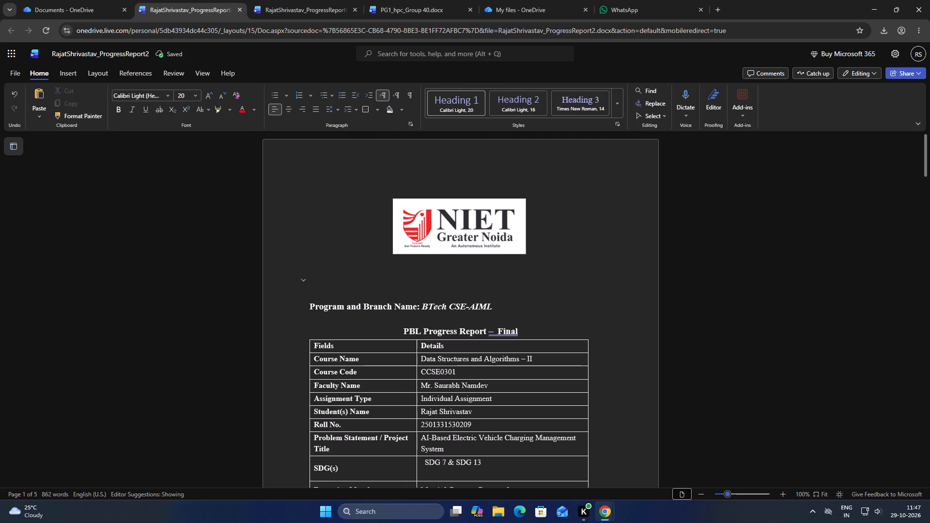
pyautogui.press('BackSpace')
pyautogui.scroll(-3, 428, 296)
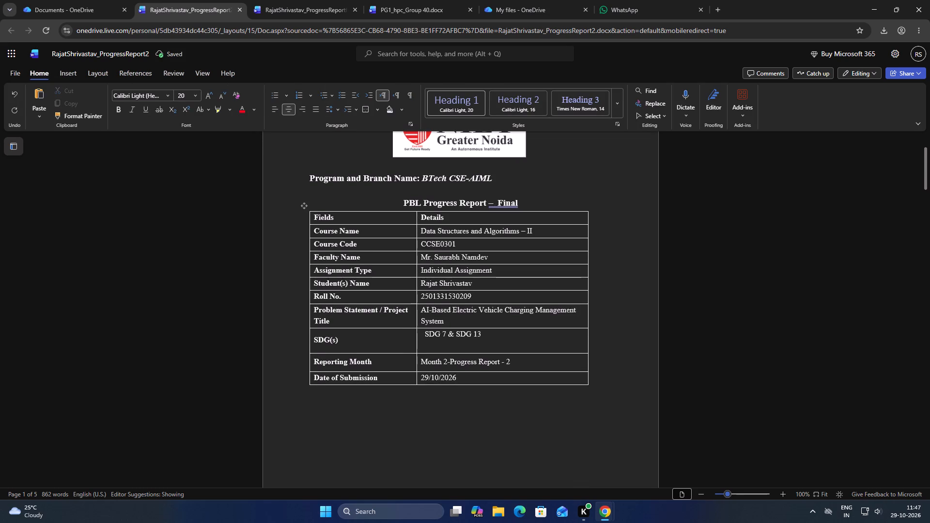
pyautogui.scroll(1, 469, 318)
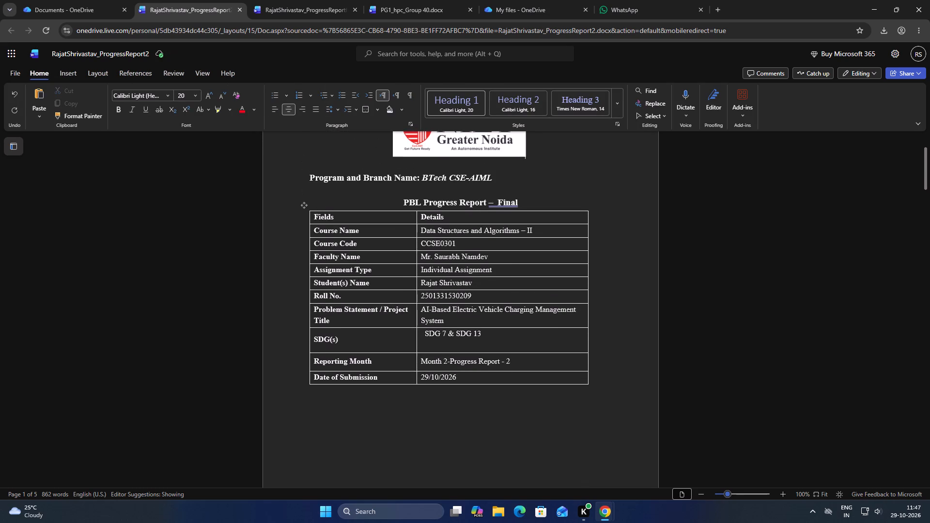
# Adjust the blank lines above the "8. Unit 3: Dynamic Programming Analysis" heading so it starts at the top of page 2.
pyautogui.scroll(-5, 469, 318)
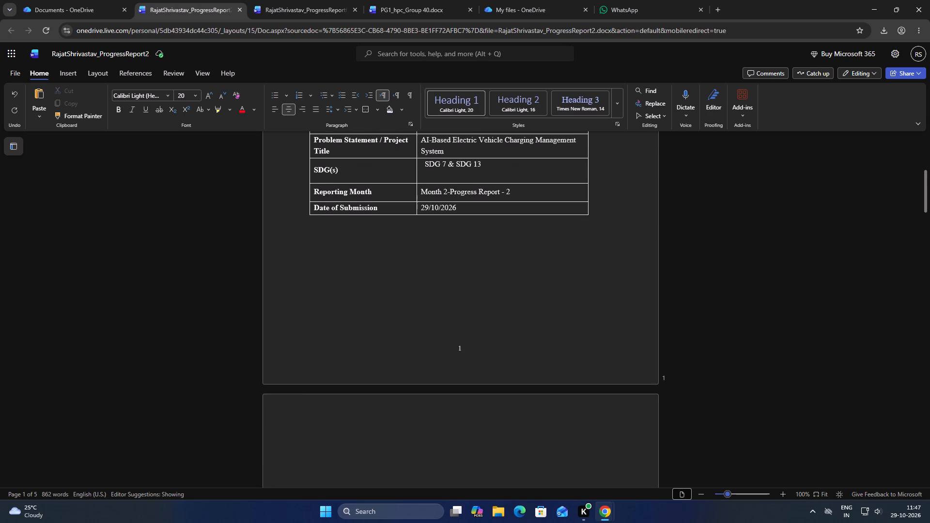
pyautogui.scroll(-3, 469, 298)
pyautogui.click(342, 339)
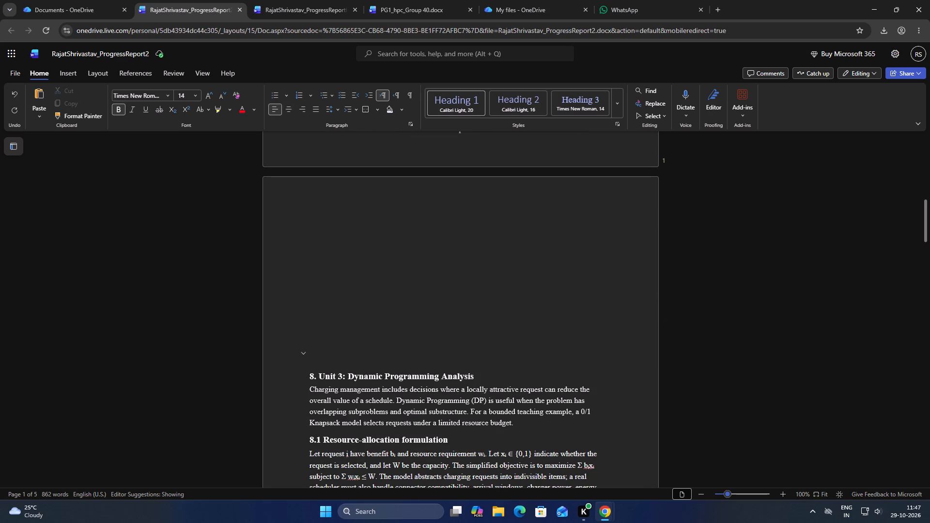
pyautogui.press('BackSpace')
pyautogui.press('BackSpace')
pyautogui.press('BackSpace')
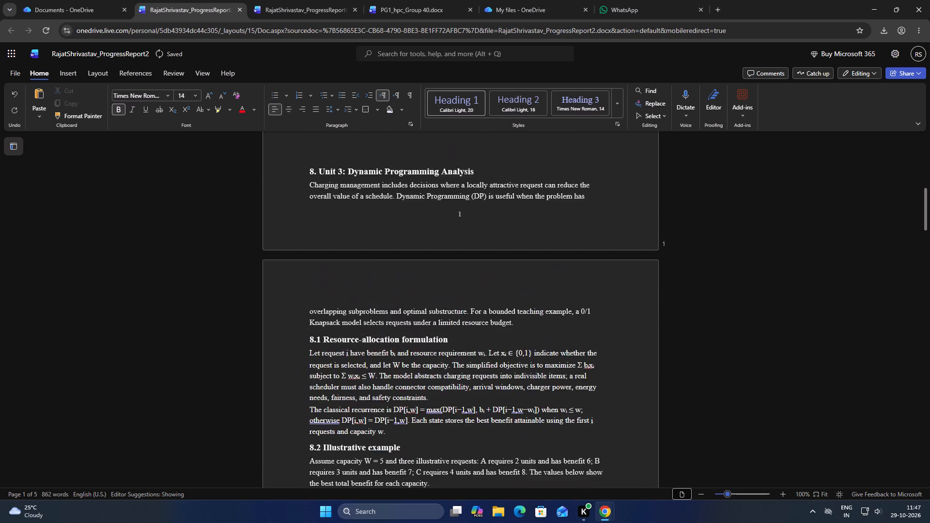
pyautogui.press('Return')
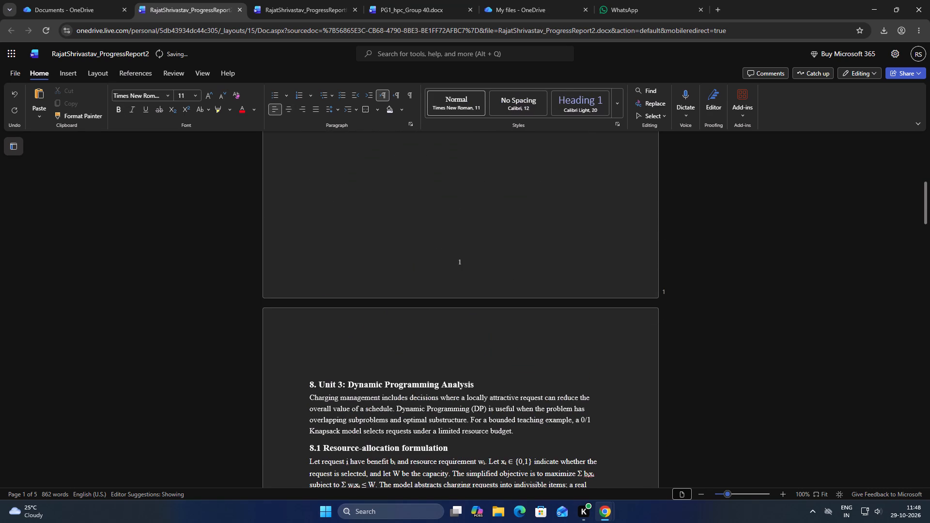
pyautogui.click(319, 361)
pyautogui.click(318, 366)
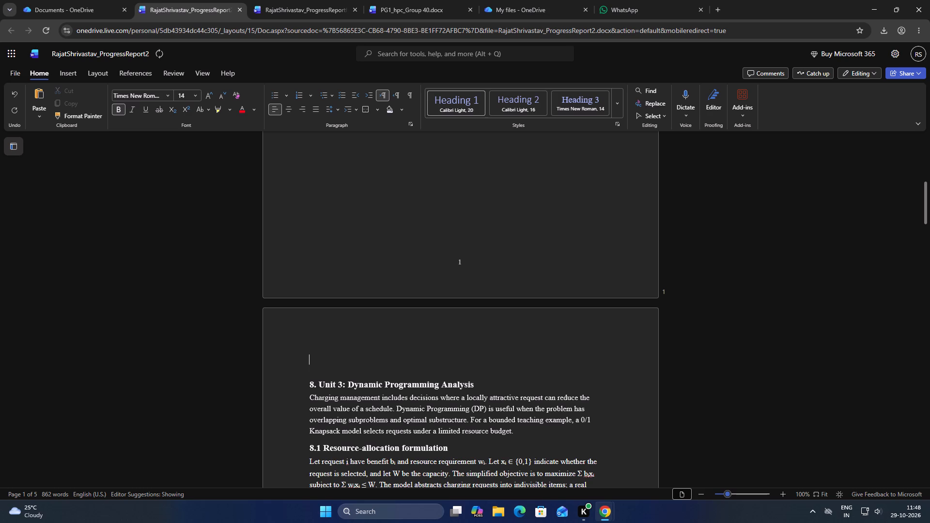
pyautogui.press('BackSpace')
pyautogui.press('BackSpace')
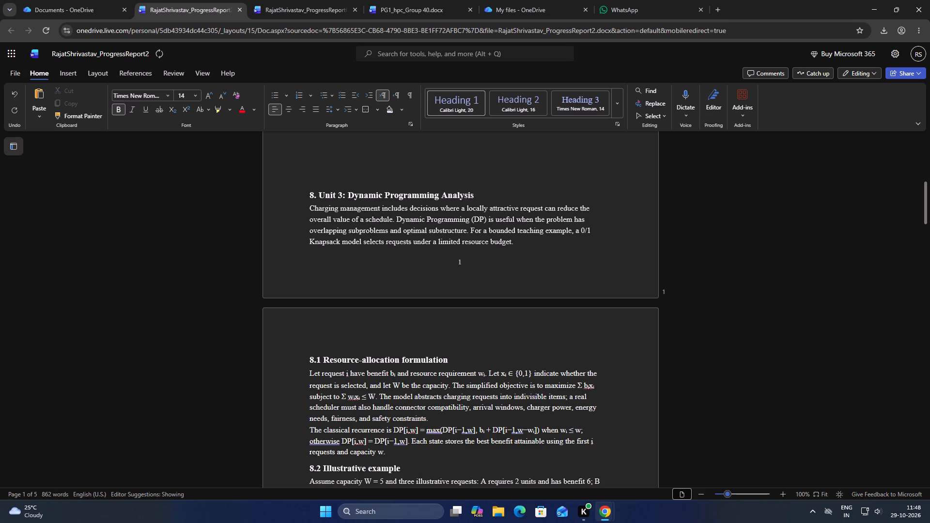
pyautogui.press('Return')
pyautogui.press('Return')
pyautogui.press('Return')
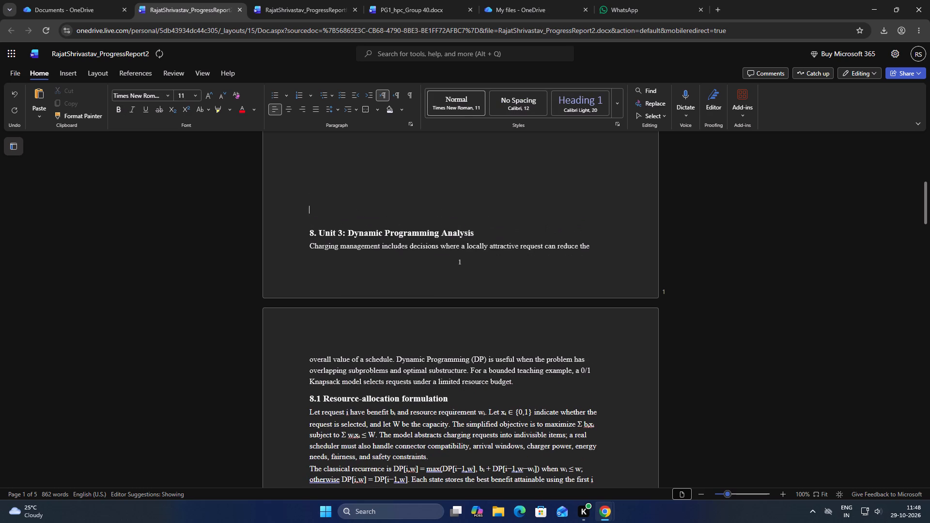
pyautogui.press('Return')
# Review the page layout of the whole report, from the cover page through the last page and back.
pyautogui.scroll(-3, 392, 396)
pyautogui.scroll(4, 393, 393)
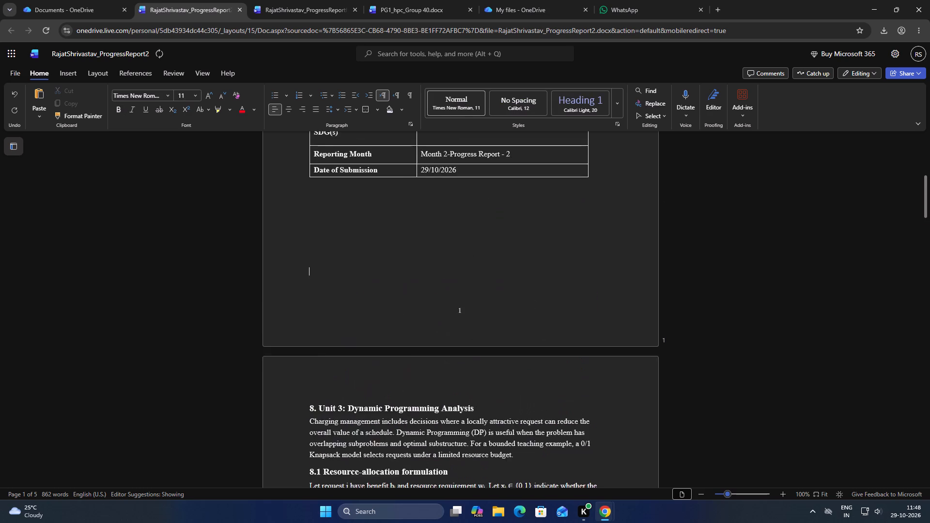
pyautogui.scroll(3, 403, 365)
pyautogui.scroll(-11, 404, 360)
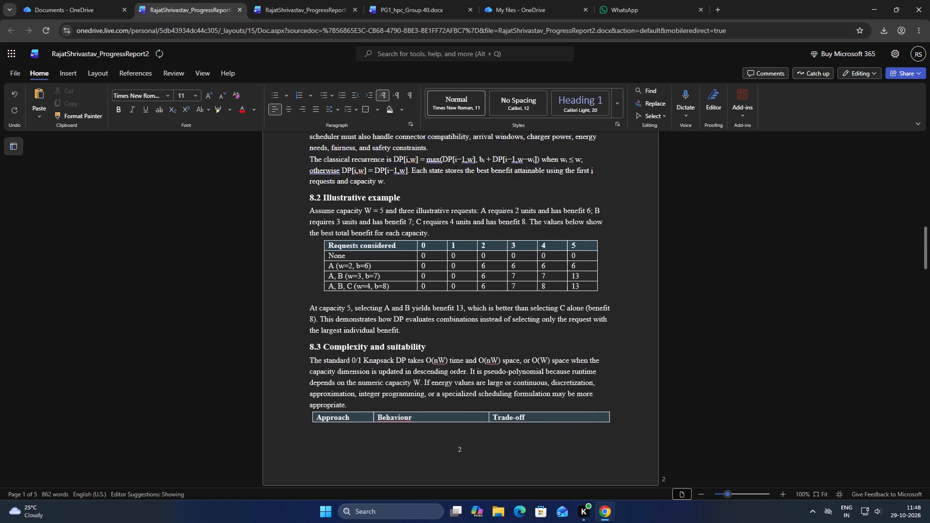
pyautogui.scroll(-15, 403, 359)
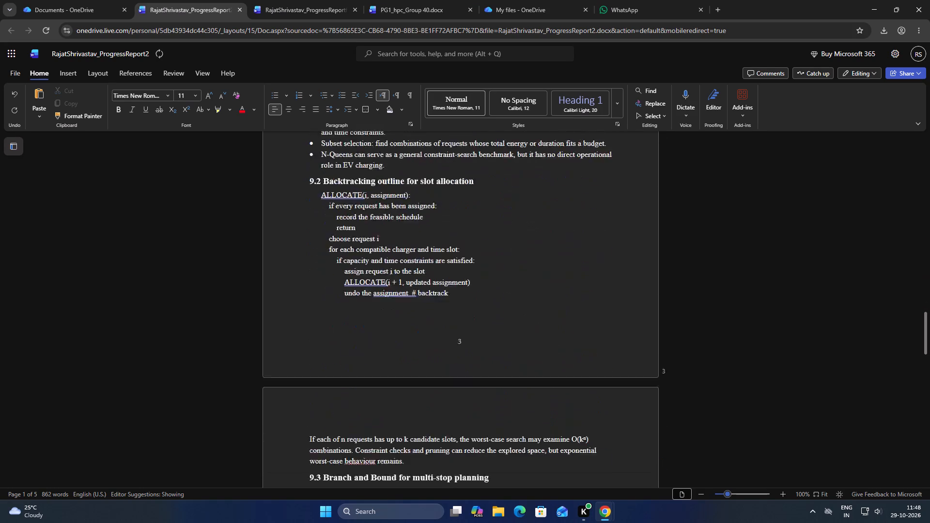
pyautogui.scroll(-14, 404, 357)
pyautogui.scroll(6, 404, 357)
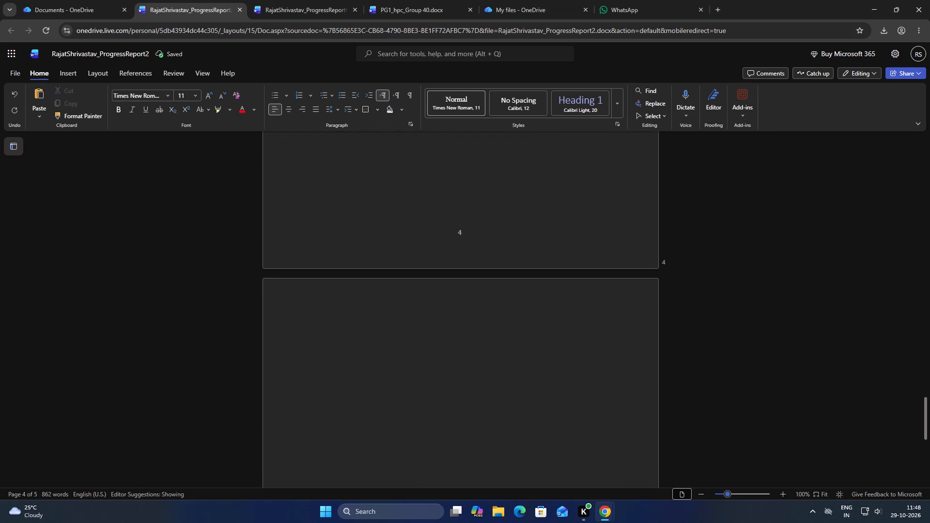
pyautogui.scroll(18, 407, 340)
pyautogui.scroll(7, 404, 318)
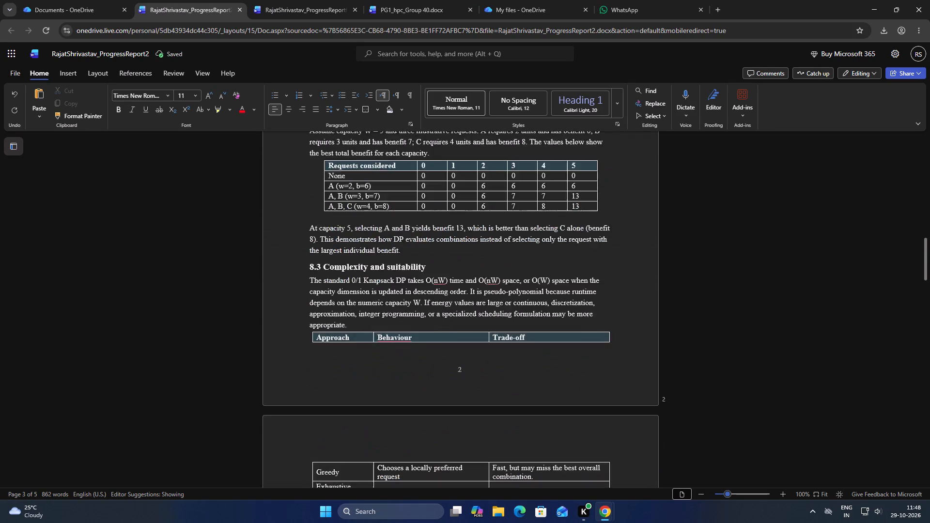
pyautogui.scroll(6, 404, 318)
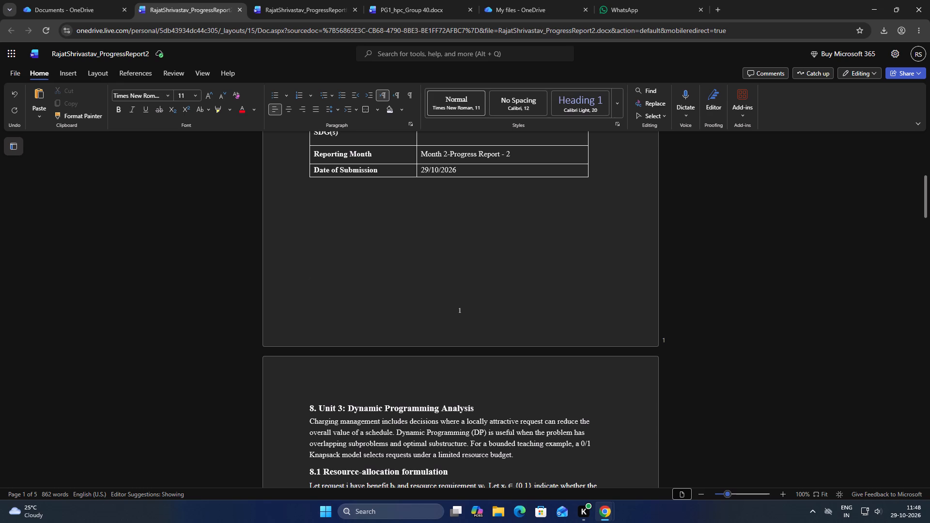
# Close the ProgressReport2 document and return to the OneDrive Documents folder.
pyautogui.click(240, 9)
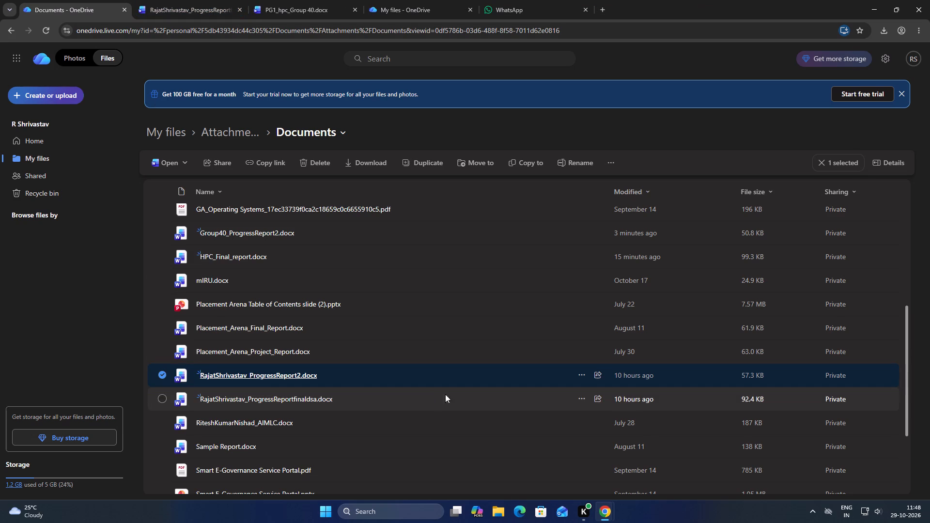
# Download the selected ProgressReport2 document from the Documents folder.
pyautogui.click(581, 373)
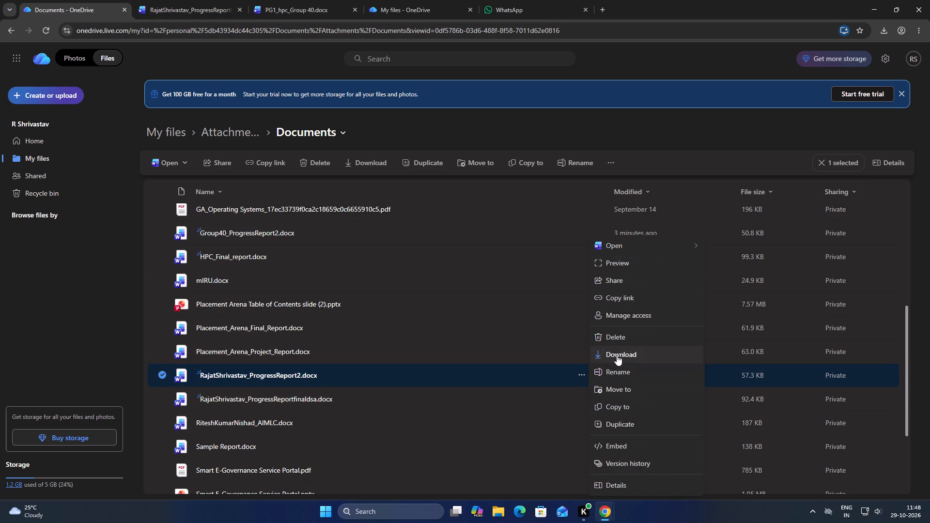
pyautogui.click(618, 355)
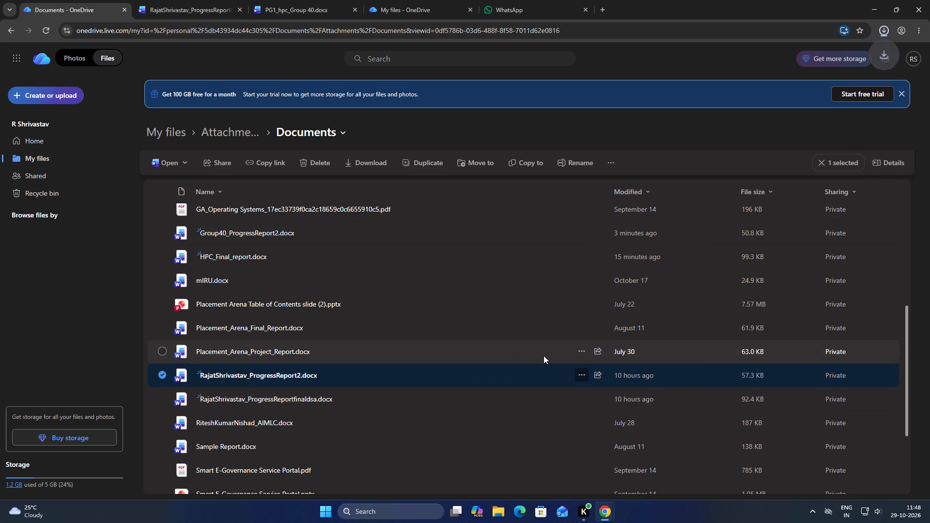
# Look through the whole file list of the Documents folder for the pg1 report document.
pyautogui.scroll(2, 456, 336)
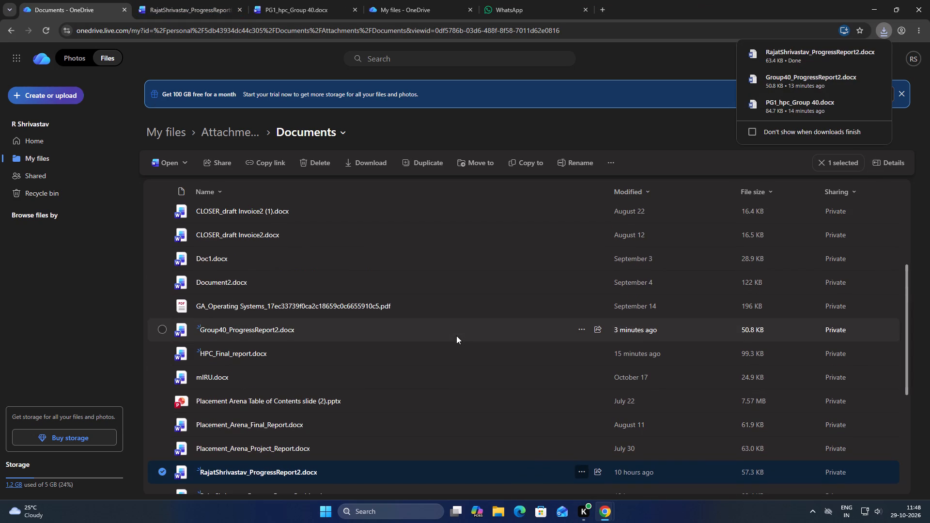
pyautogui.scroll(4, 457, 334)
pyautogui.scroll(-4, 457, 334)
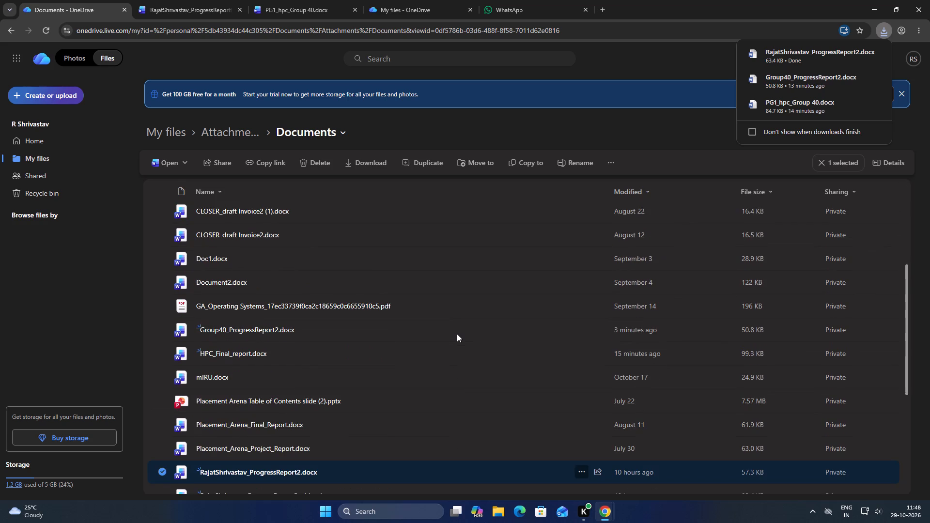
pyautogui.scroll(-1, 457, 334)
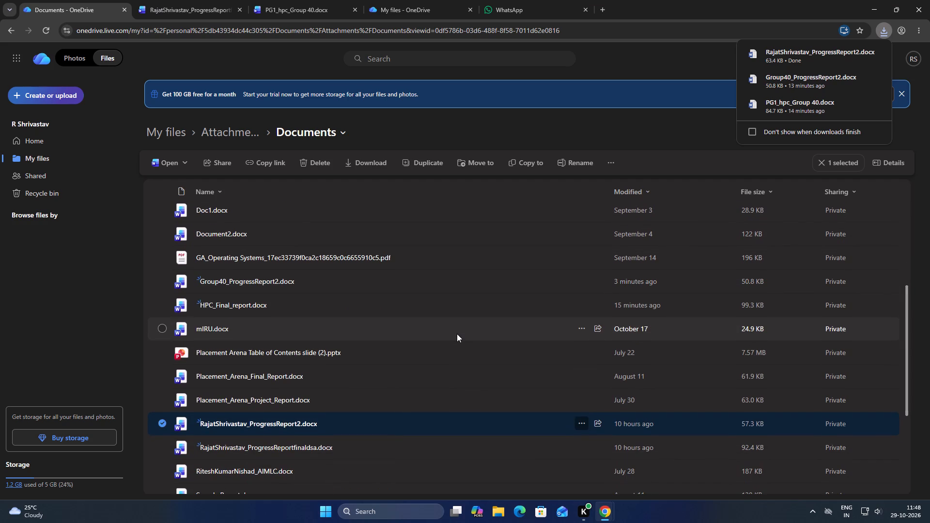
pyautogui.scroll(-2, 457, 334)
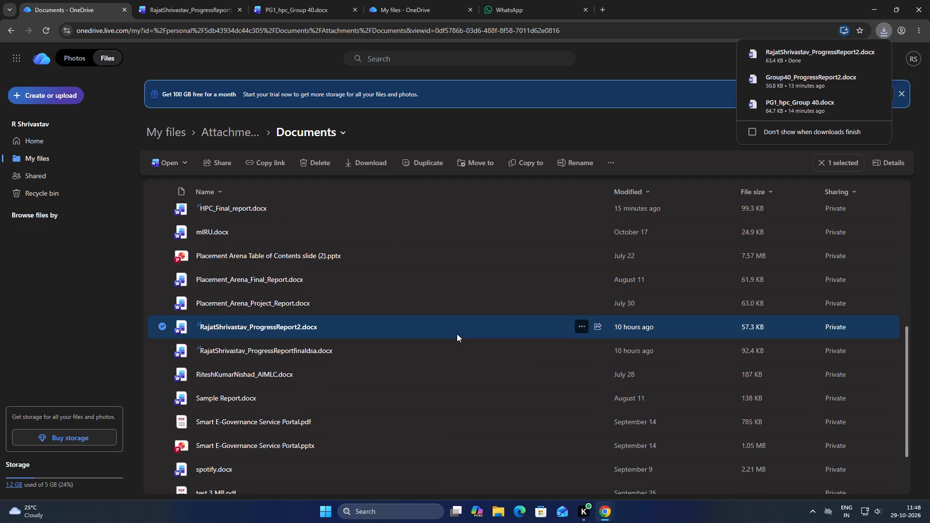
pyautogui.scroll(-5, 457, 334)
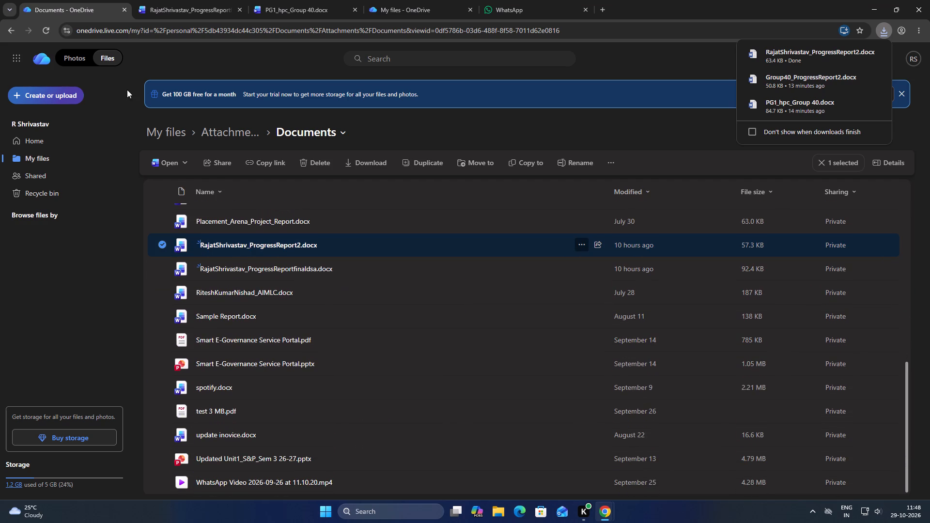
pyautogui.scroll(13, 352, 359)
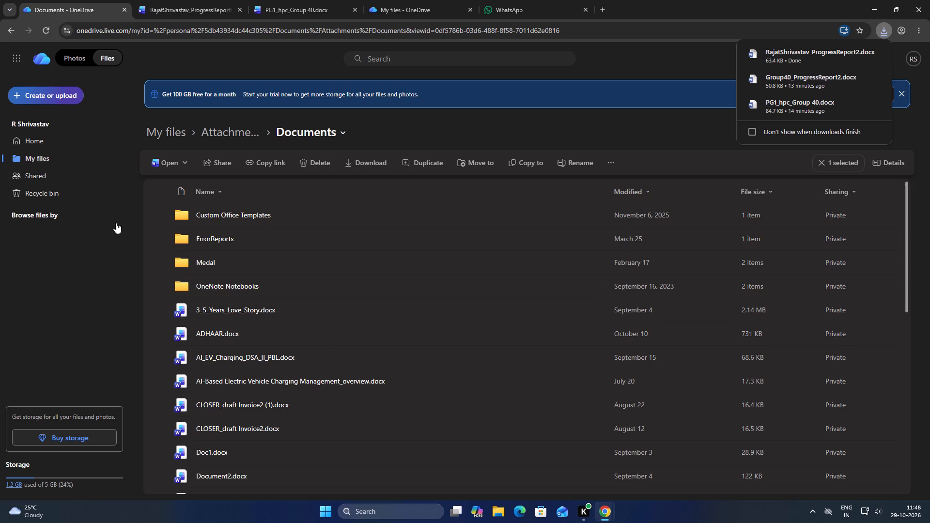
# Go to the top level of My files and bring up the available file actions for the pg1 Word document.
pyautogui.click(67, 142)
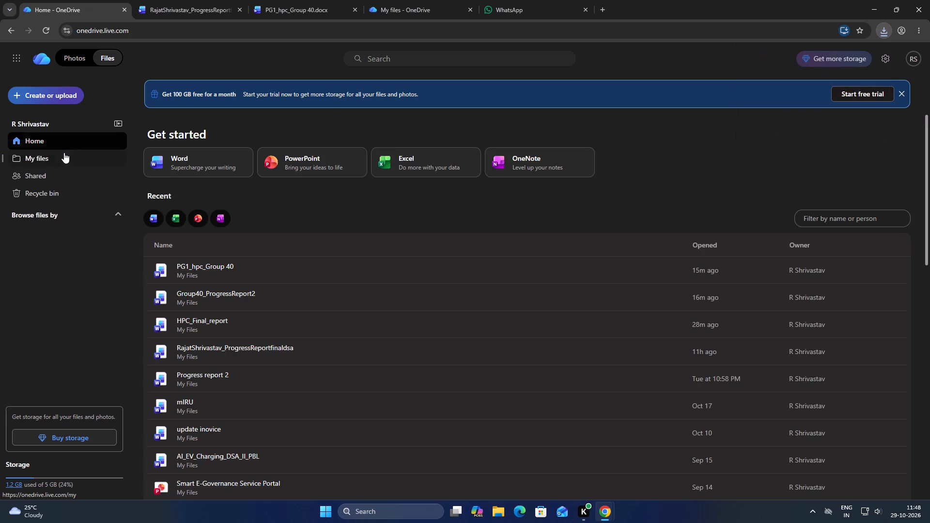
pyautogui.click(62, 158)
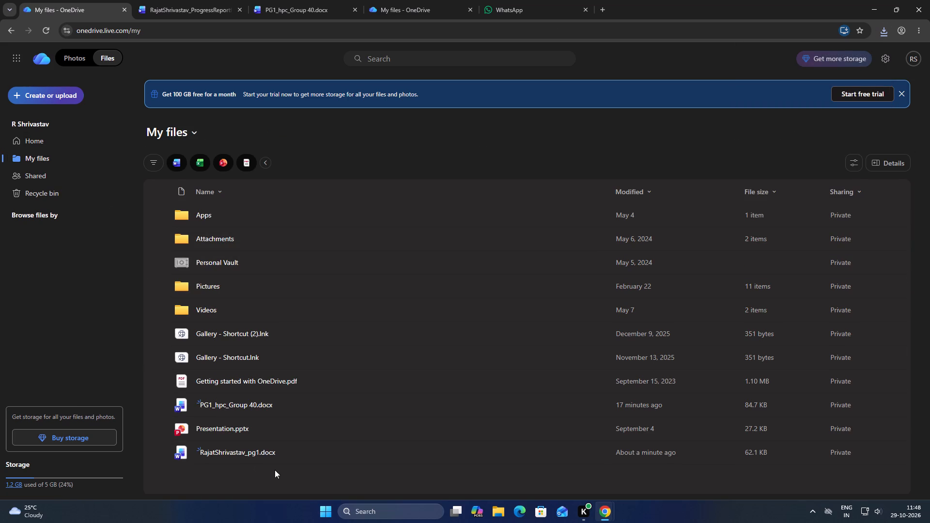
pyautogui.click(583, 453)
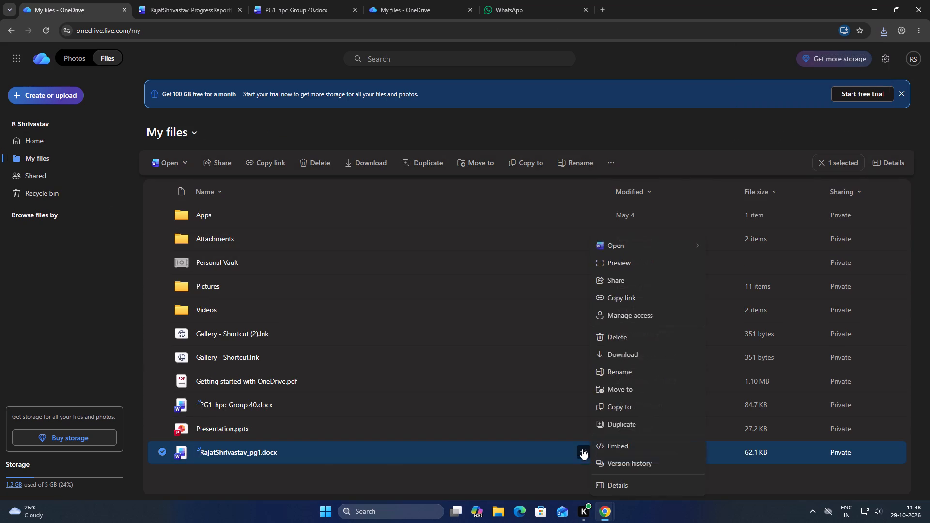